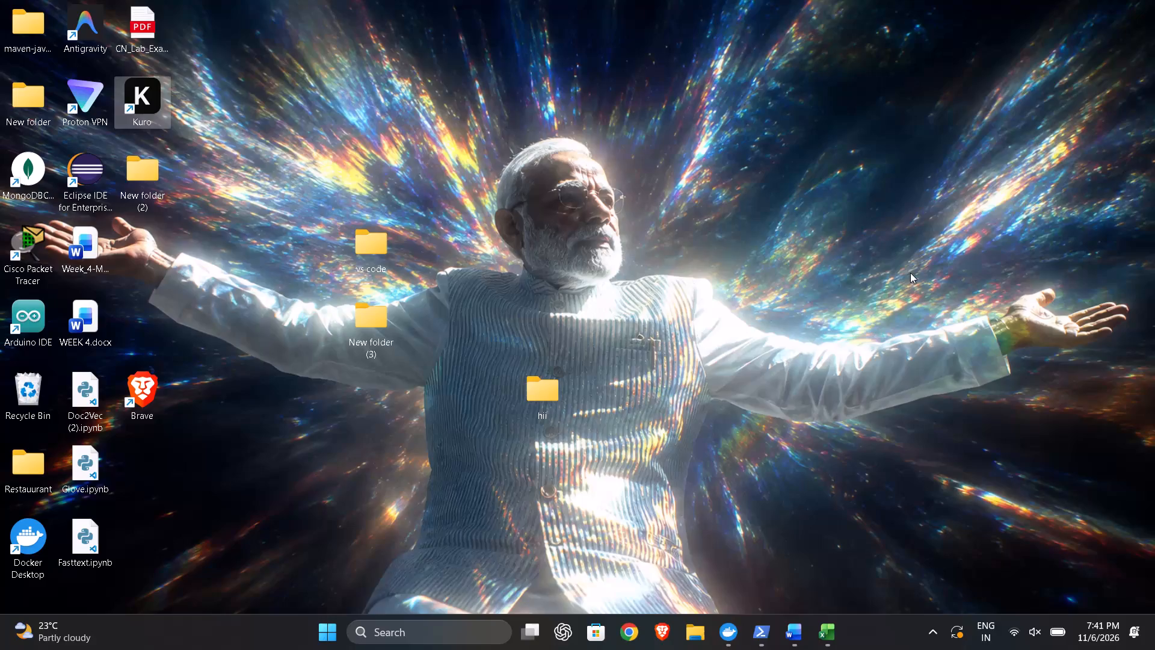
Search the computer for "kuro" and launch the Kuro app.
click(469, 631)
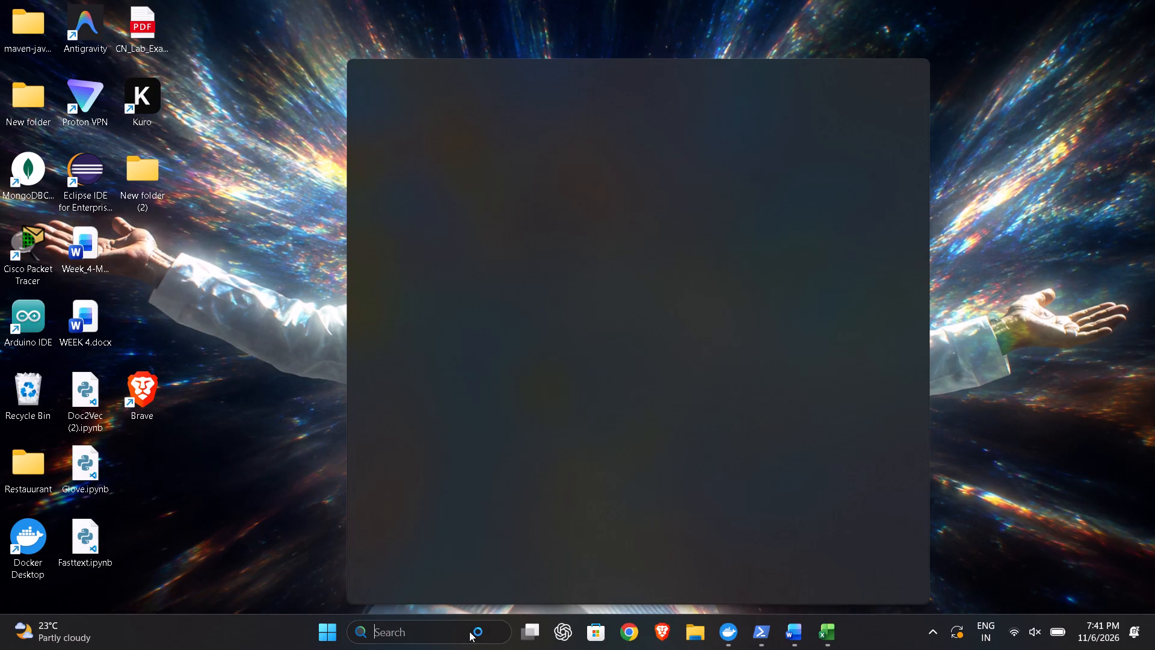
text(kuro)
key(Return)
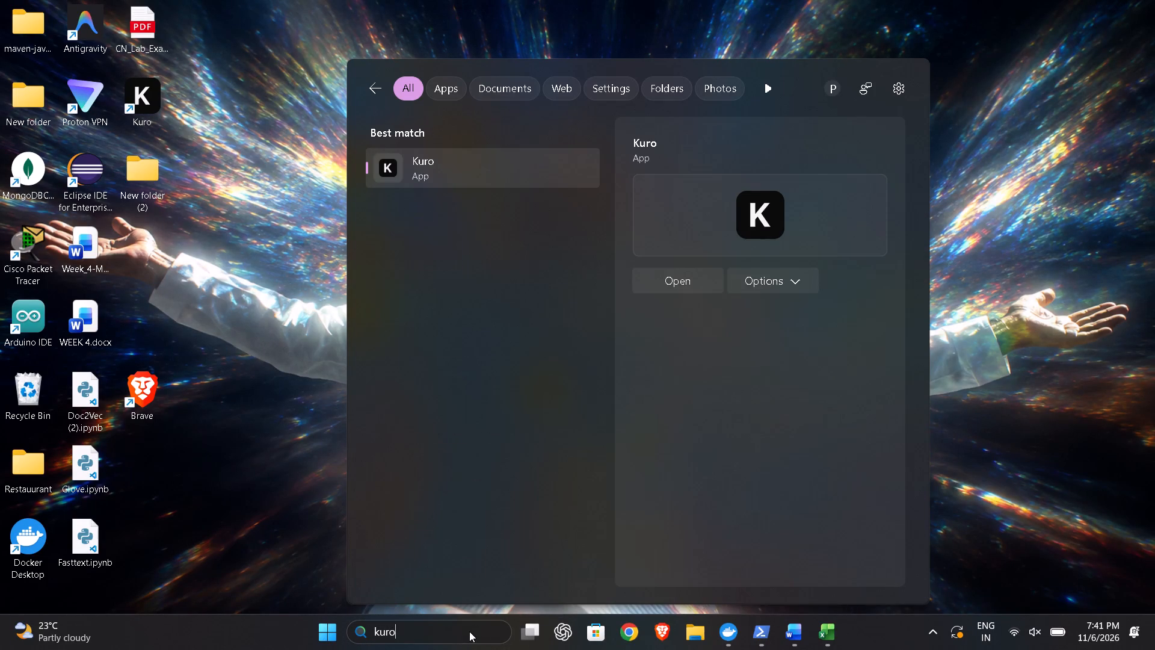
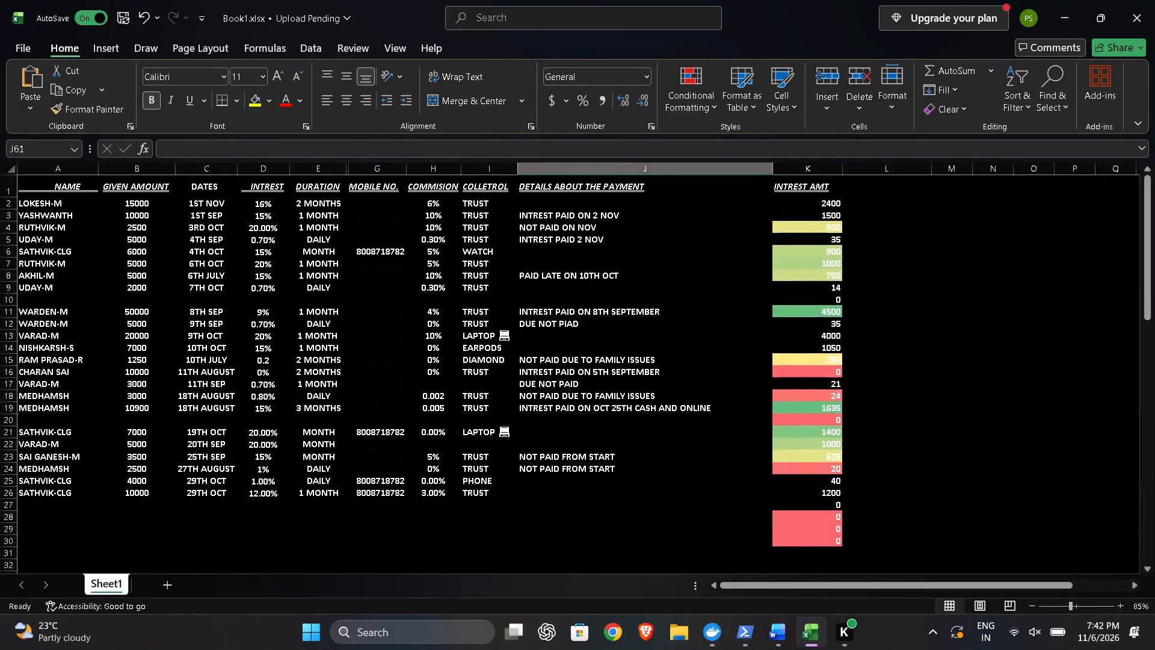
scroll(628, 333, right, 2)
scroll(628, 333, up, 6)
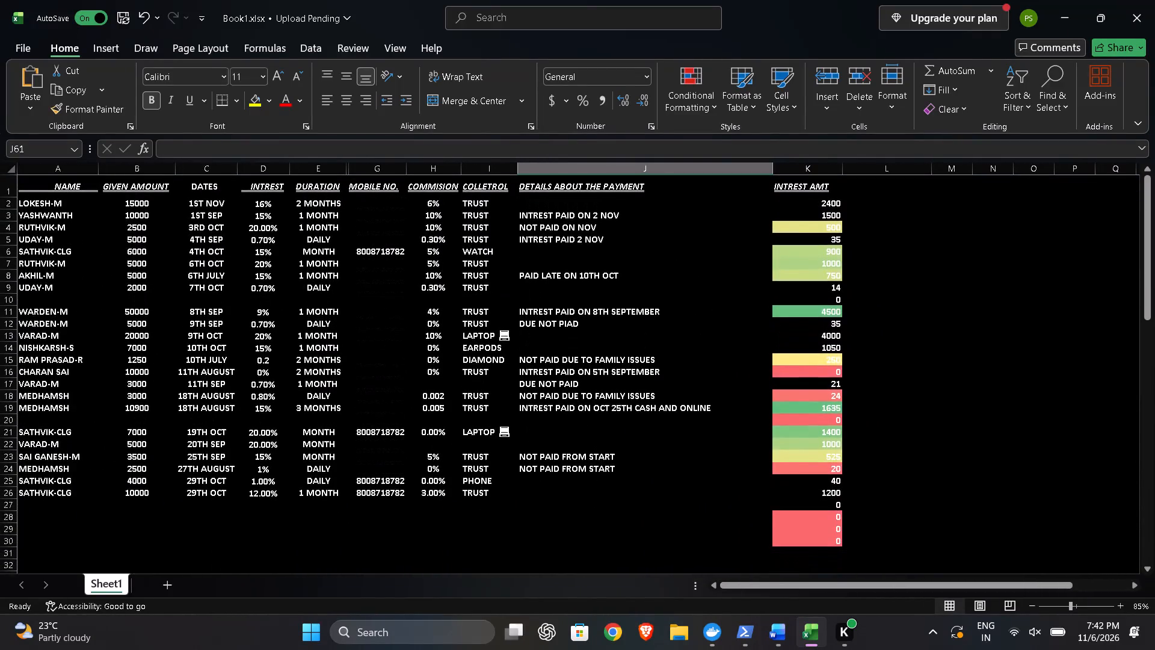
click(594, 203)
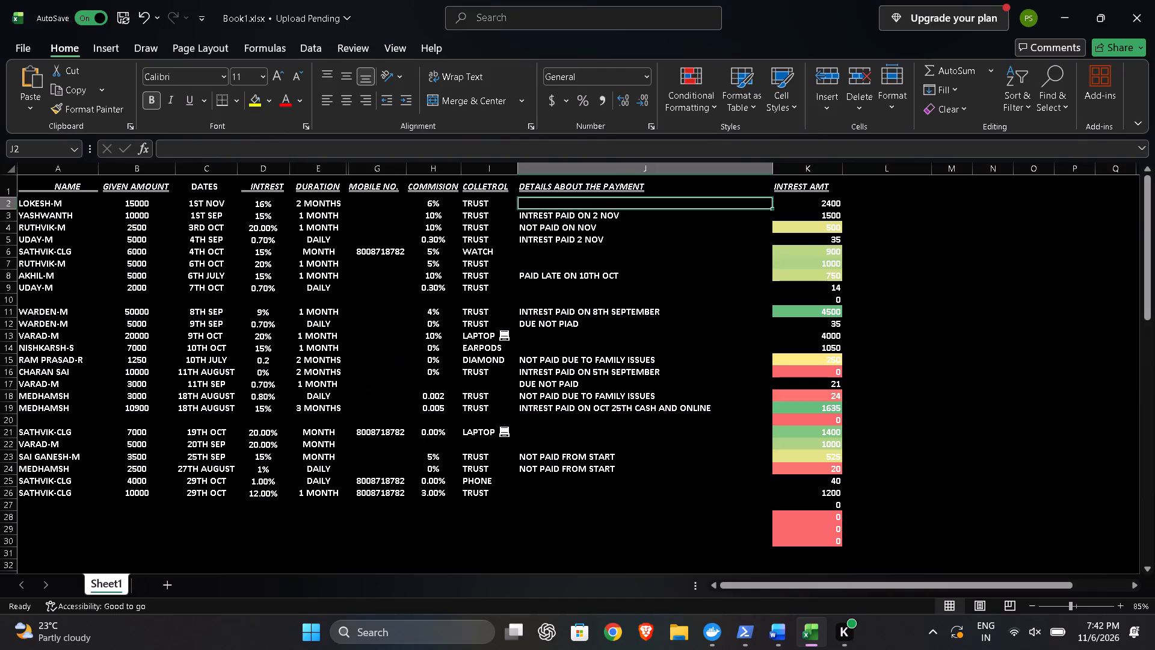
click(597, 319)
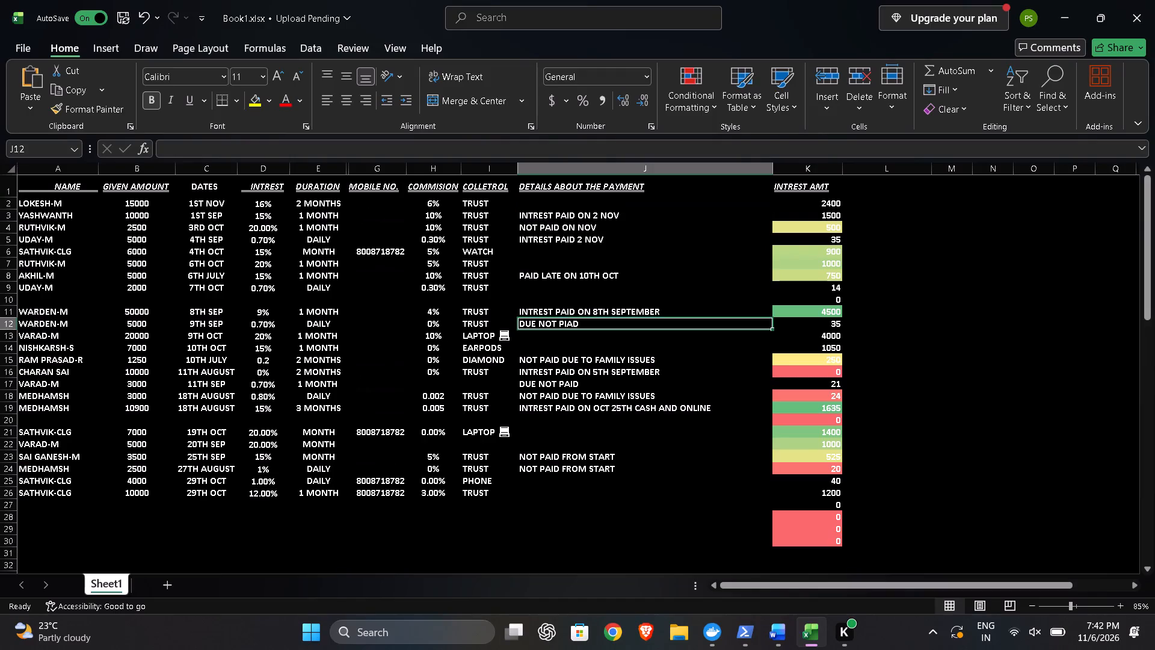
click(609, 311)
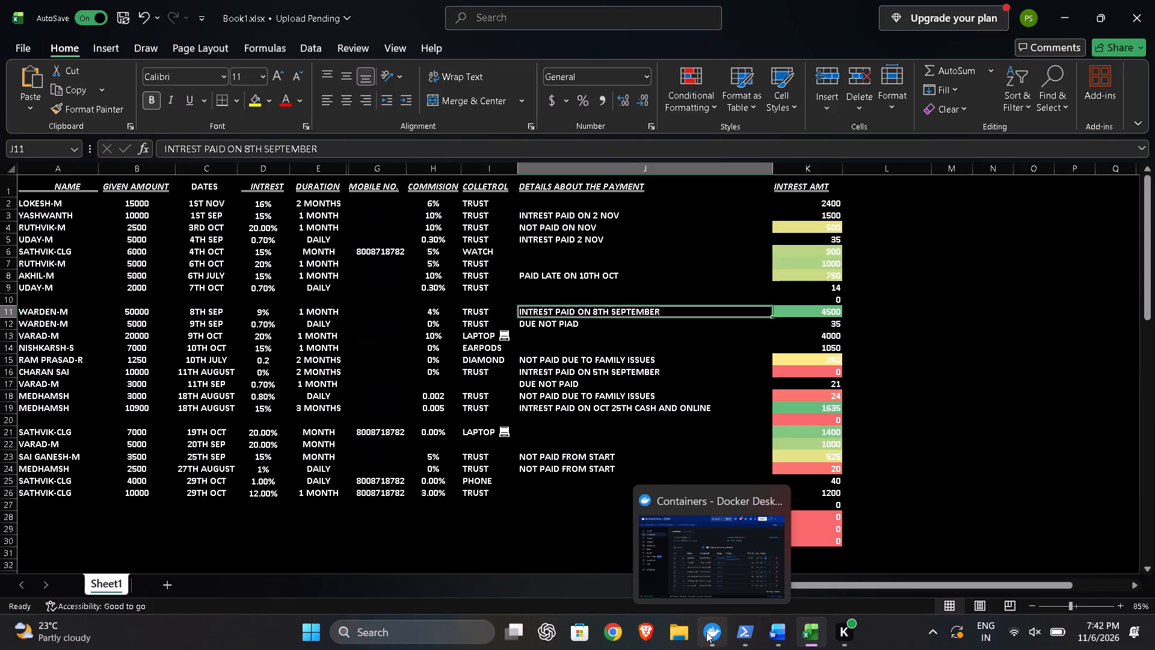
Close the background Docker Desktop, Word document and Windows PowerShell windows, leaving the loan workbook open.
click(779, 492)
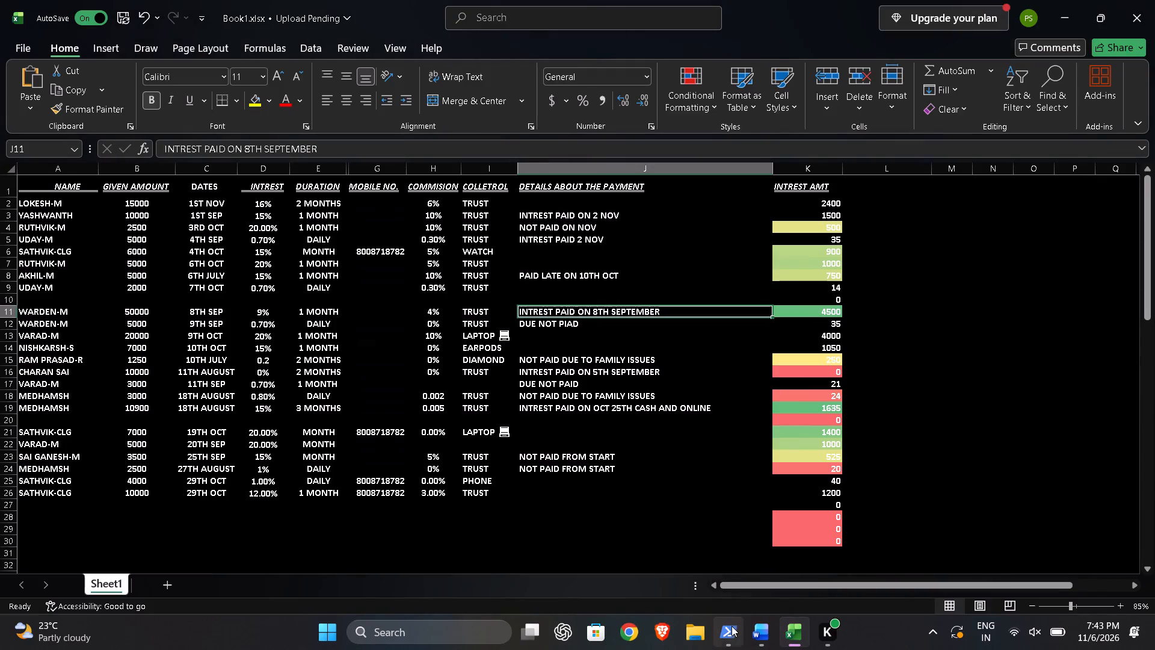
click(759, 504)
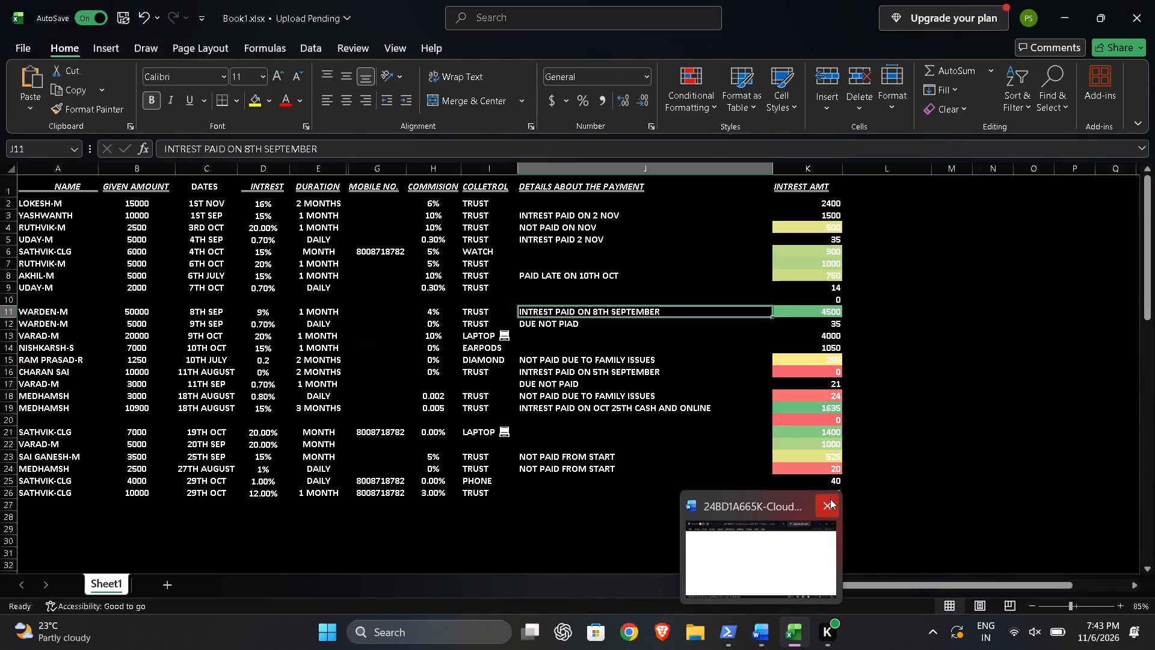
click(830, 501)
click(755, 630)
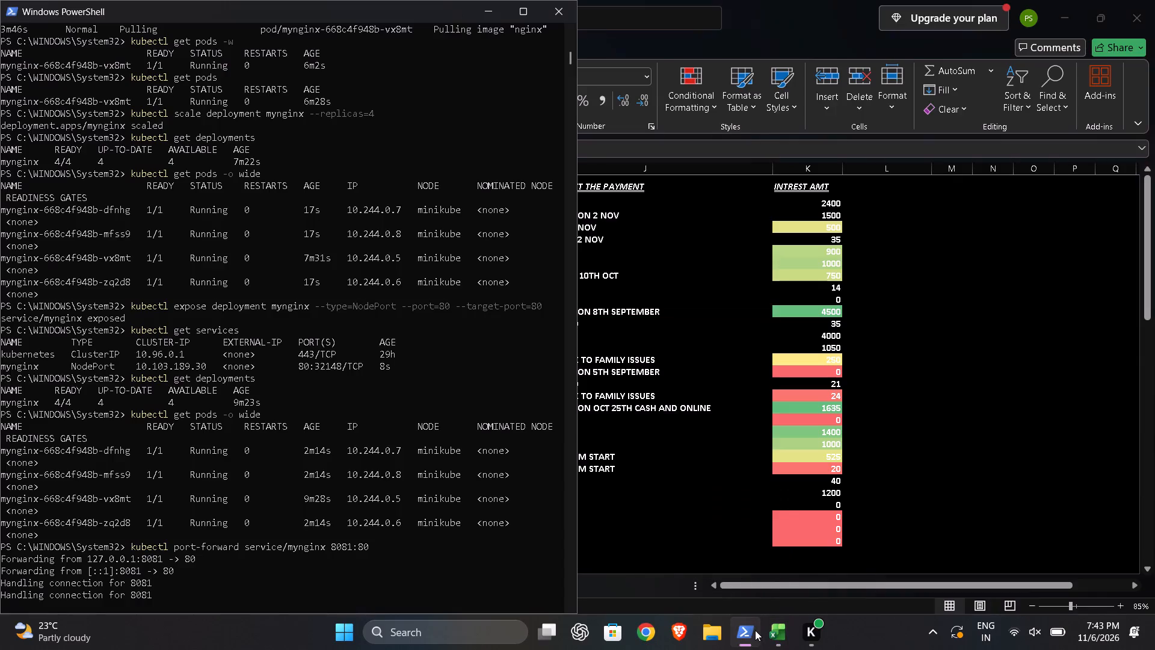
click(558, 10)
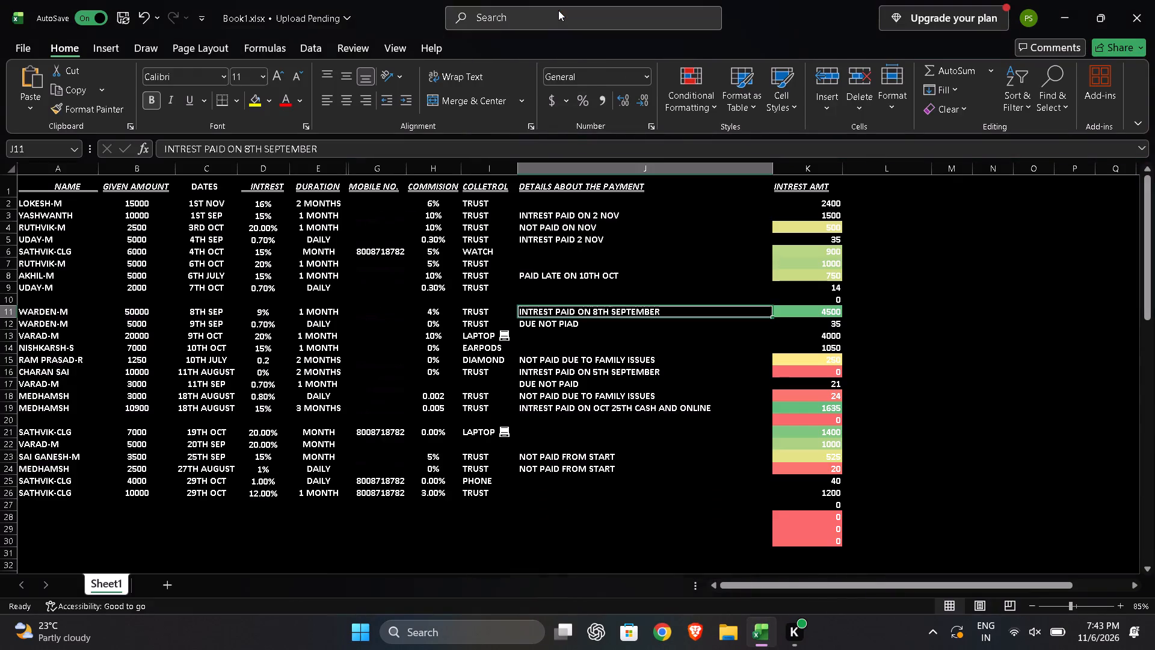
Search the computer for "cal" and launch Calculator.
click(517, 637)
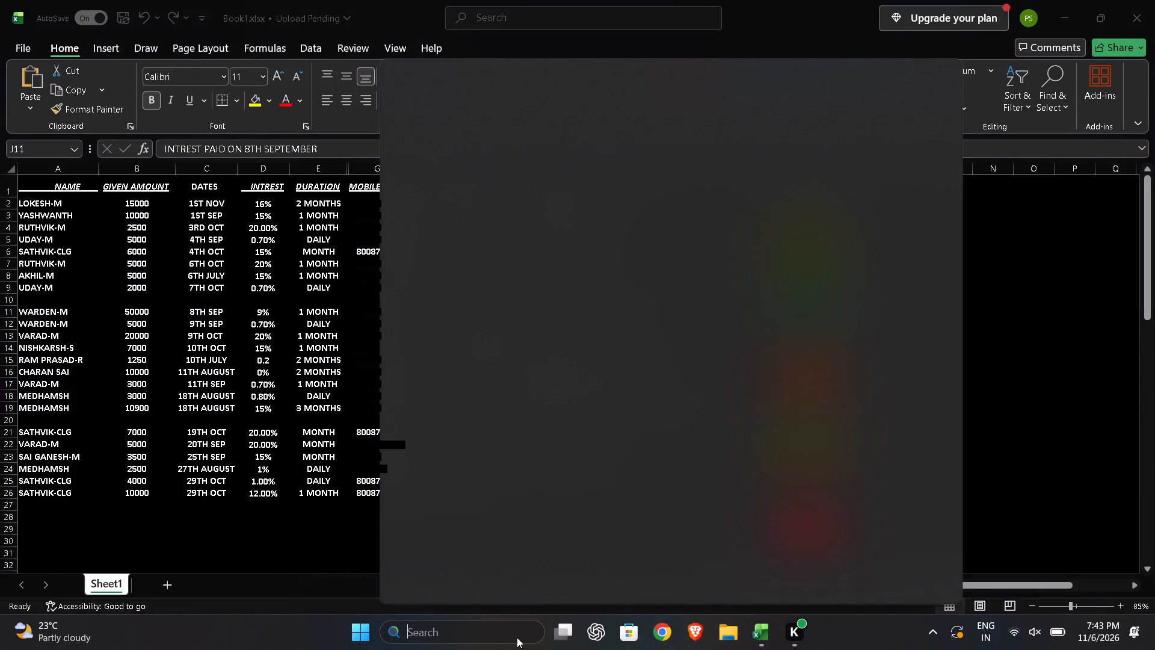
text(cal)
key(Return)
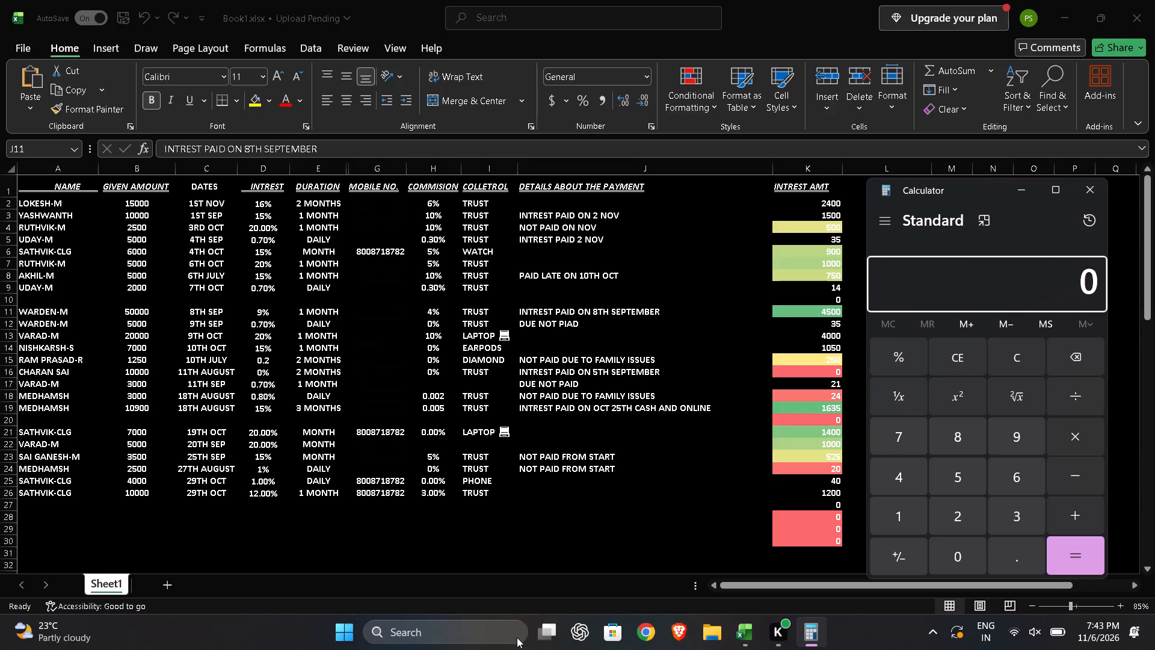
Calculate the sum 16000 + 7000 + 5000 + 6200 + 6500 + 10000 + 11700 + 10000.
text(16000)
key(plus)
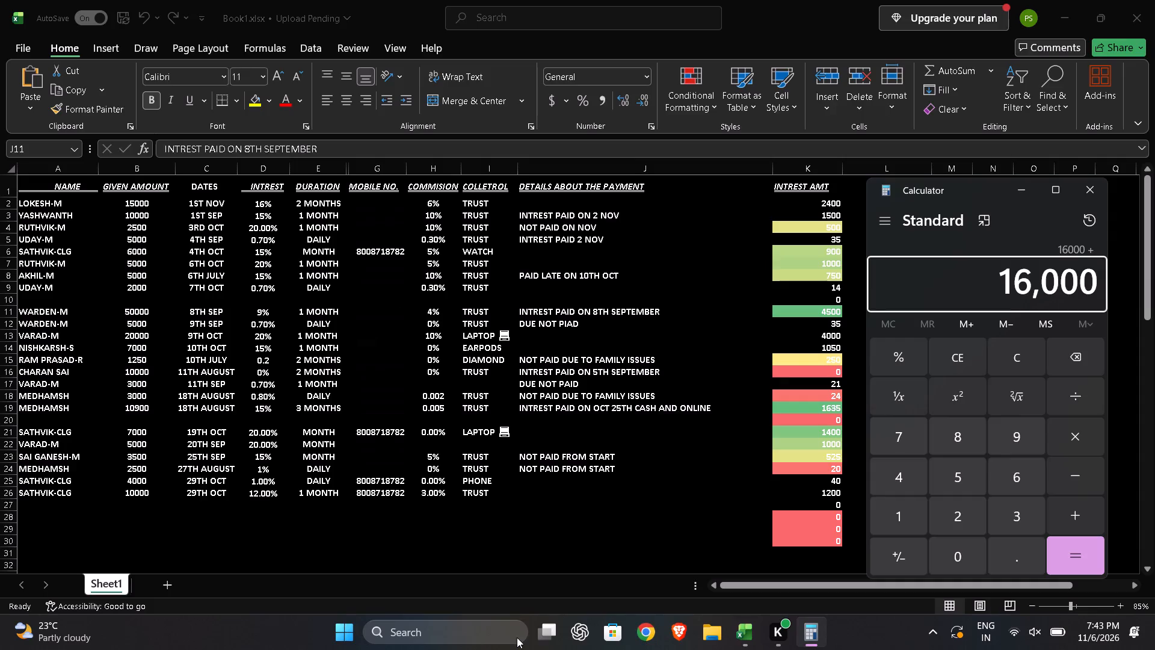
text(7000+)
text(5000)
key(plus)
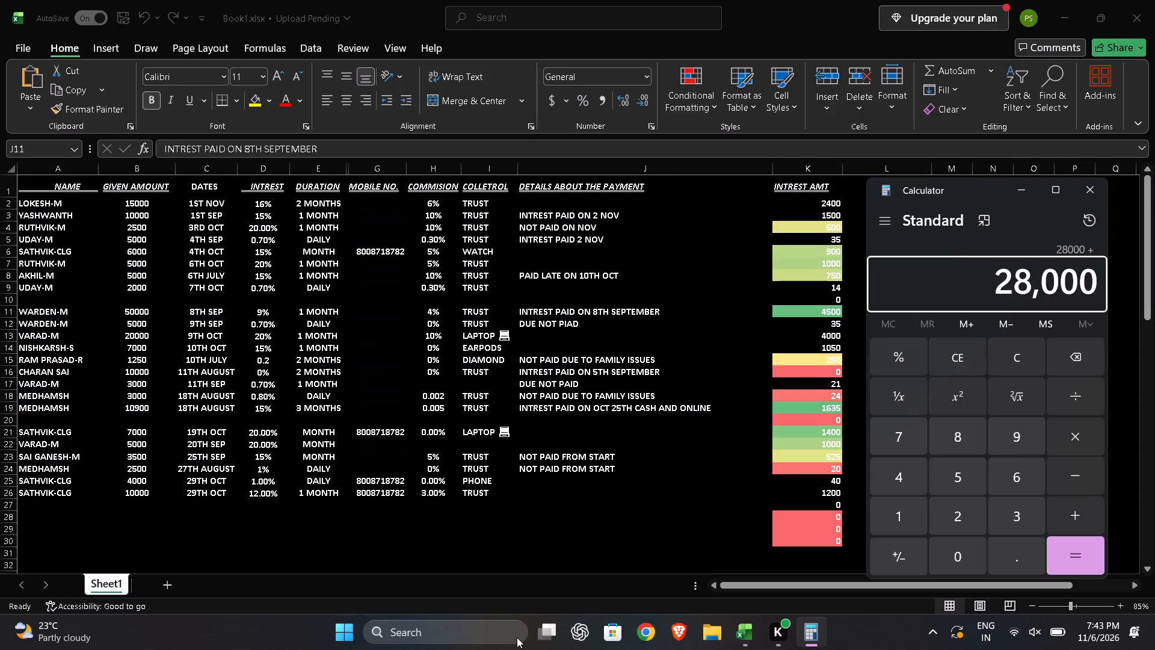
text(6200)
text(+6500+)
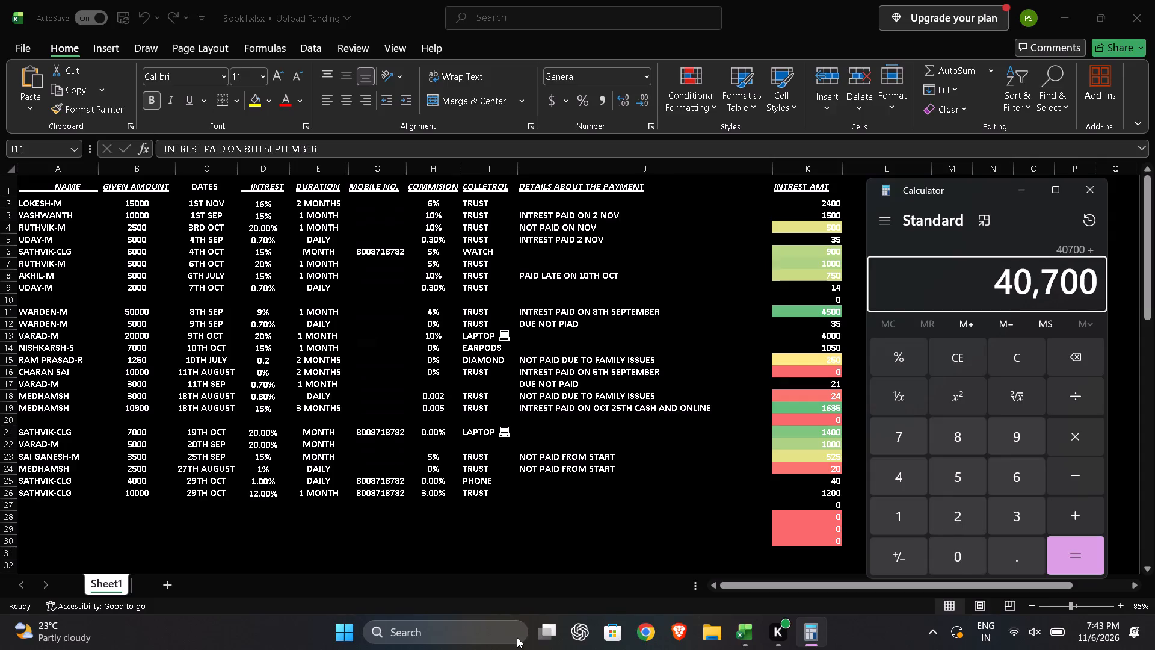
text(10000)
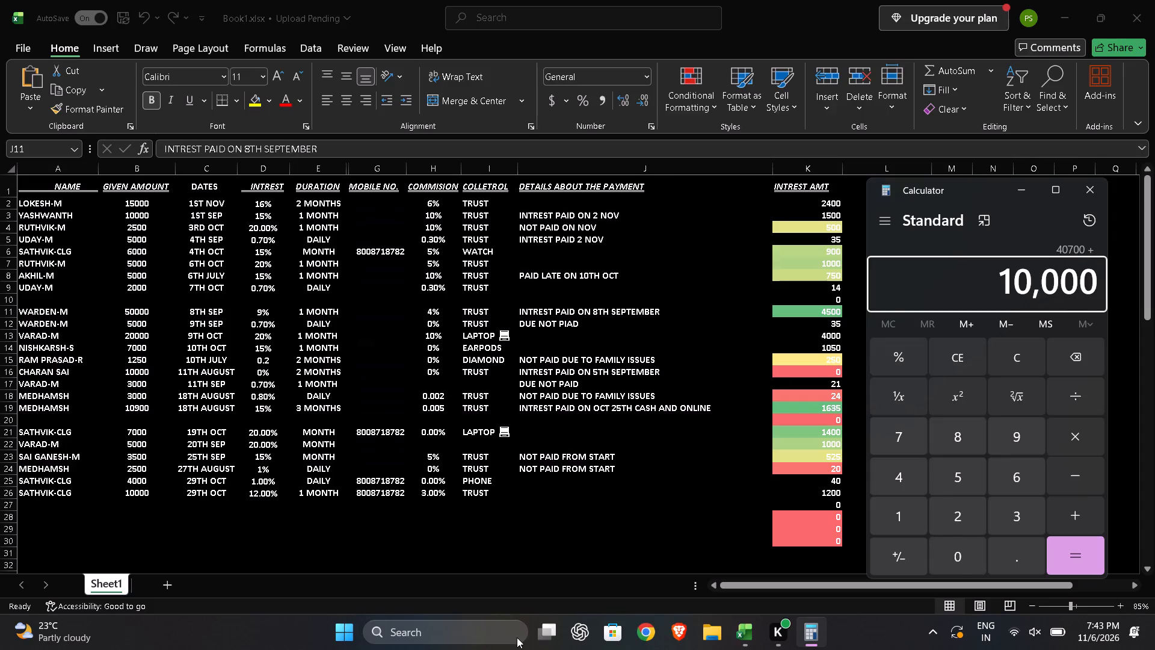
key(plus)
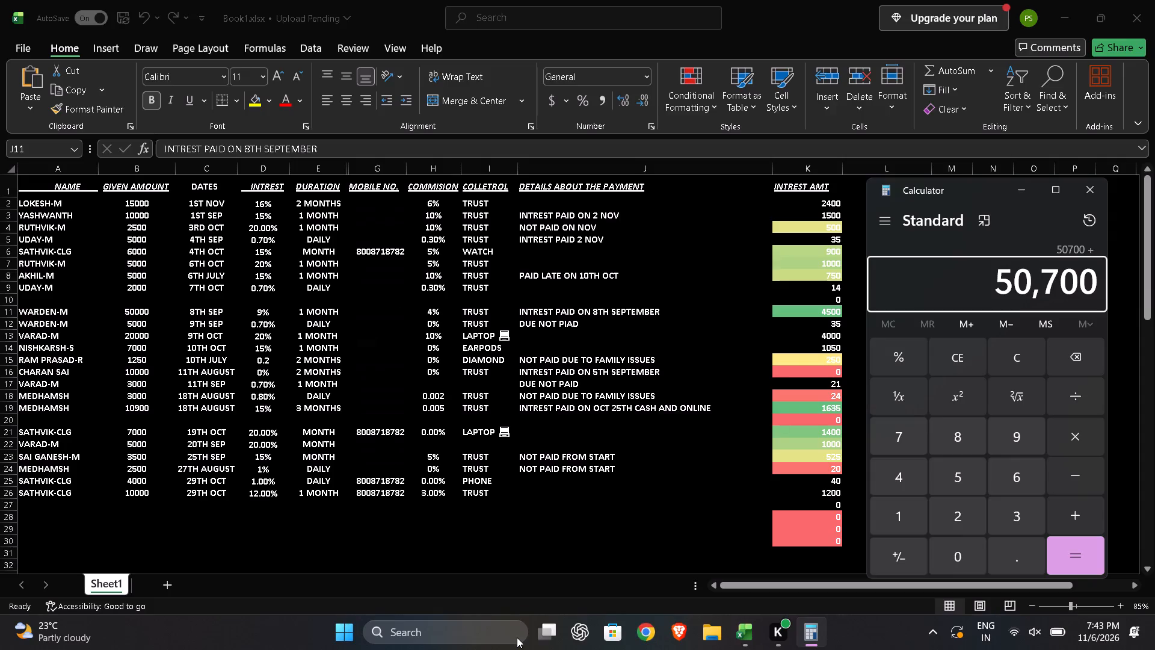
text(11700)
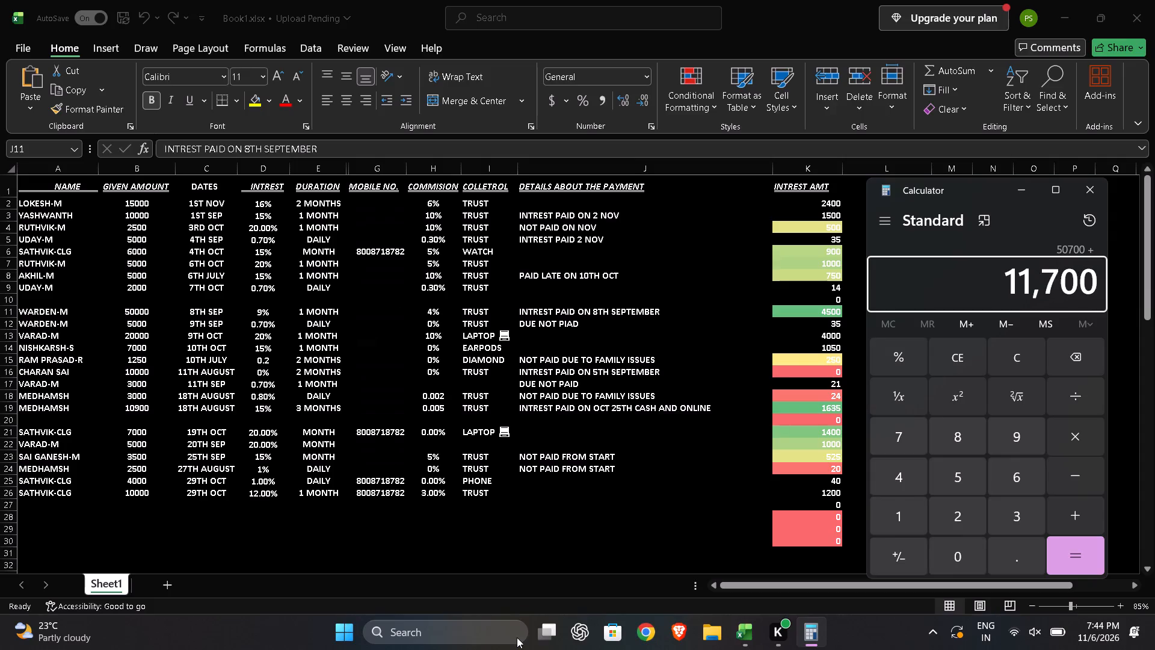
key(plus)
text(10000)
key(Return)
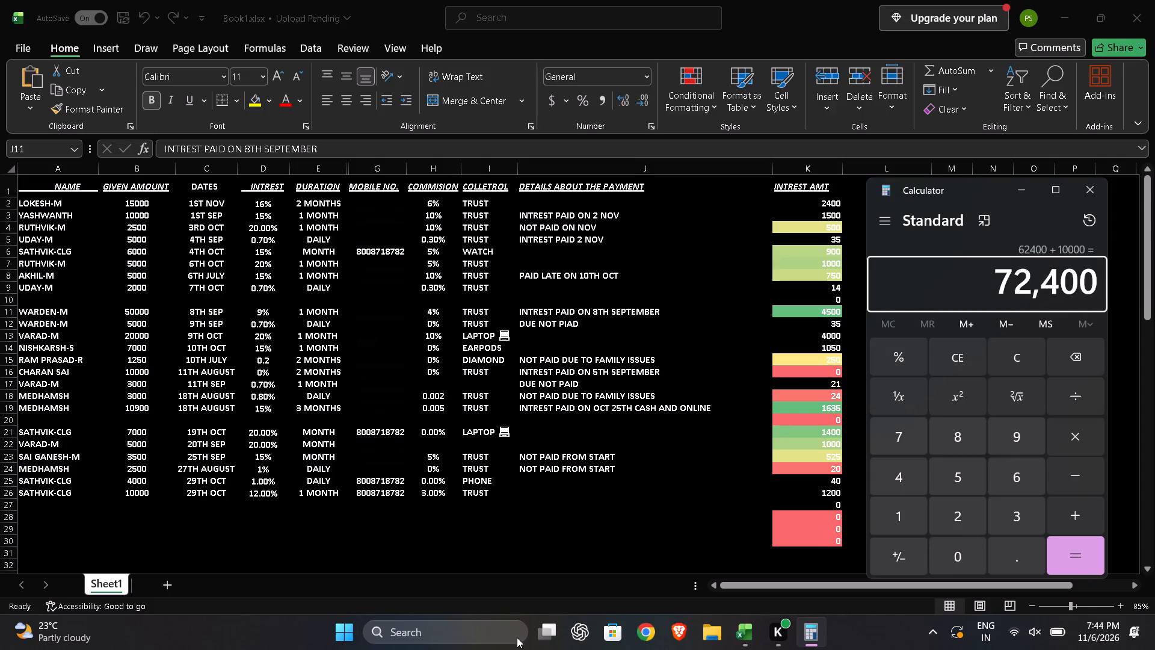
Subtract 5250 from the calculated sum, and subtract 55000 from that result.
key(minus)
text(52)
text(50)
key(Return)
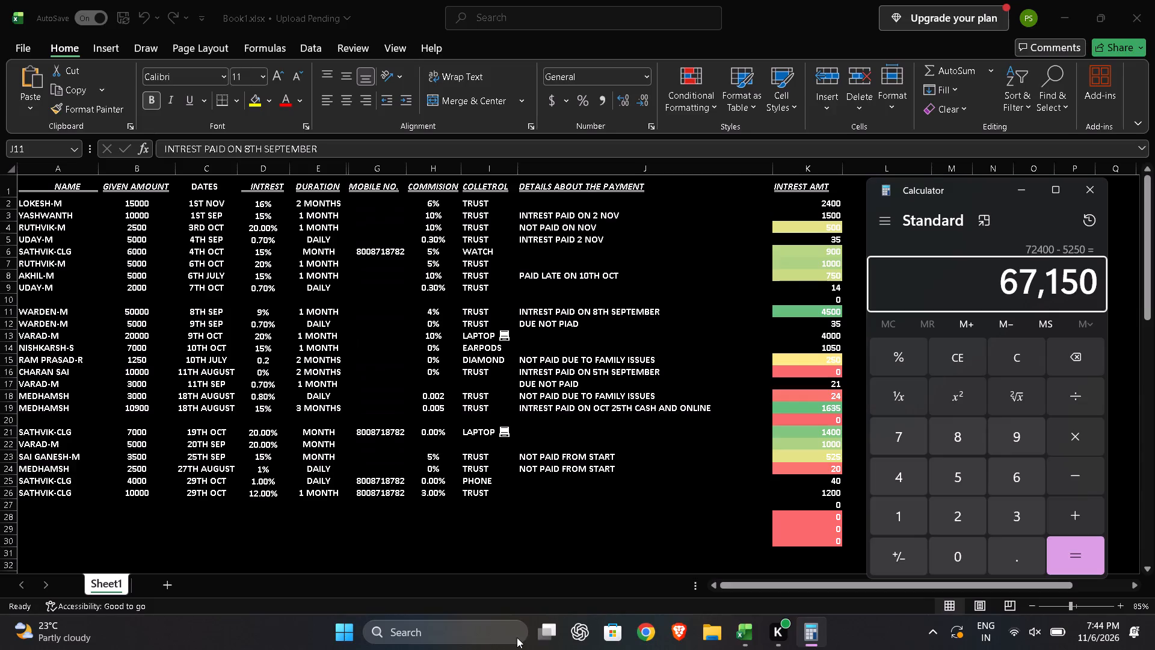
key(minus)
text(55000)
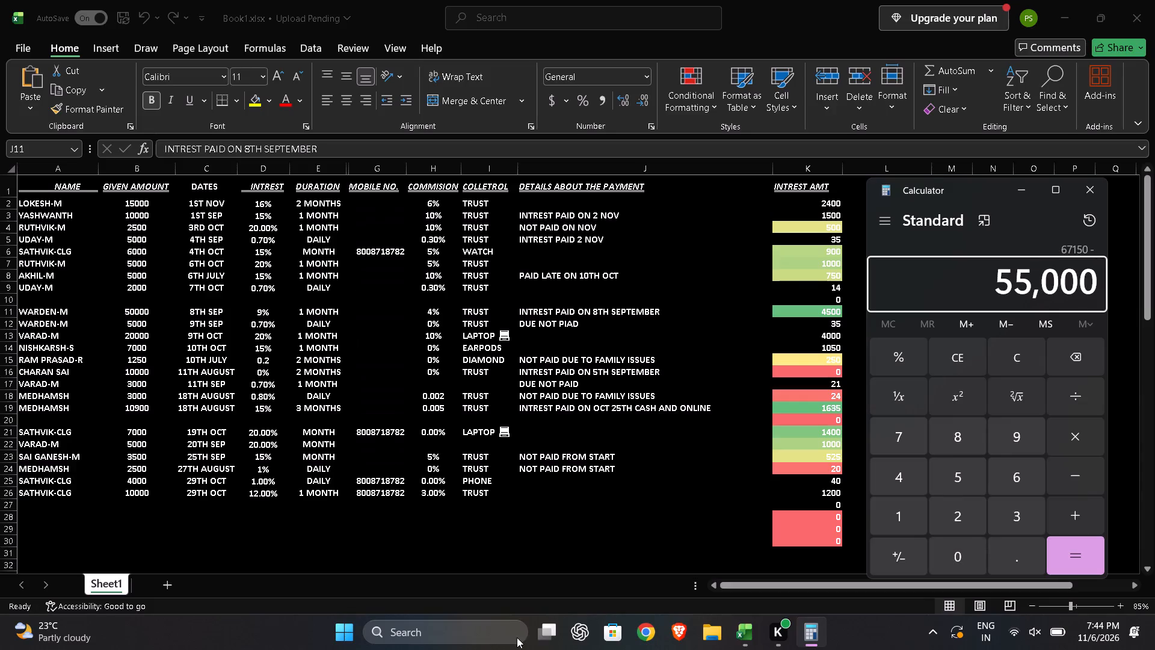
key(Return)
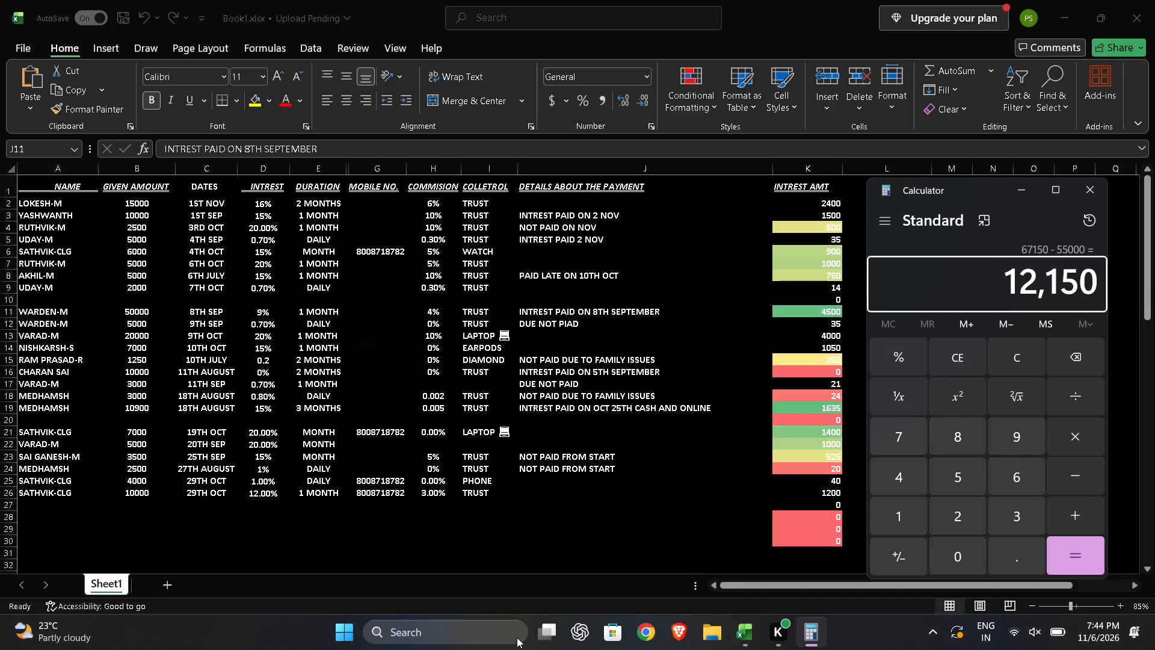
key(BackSpace)
click(949, 345)
text(50000)
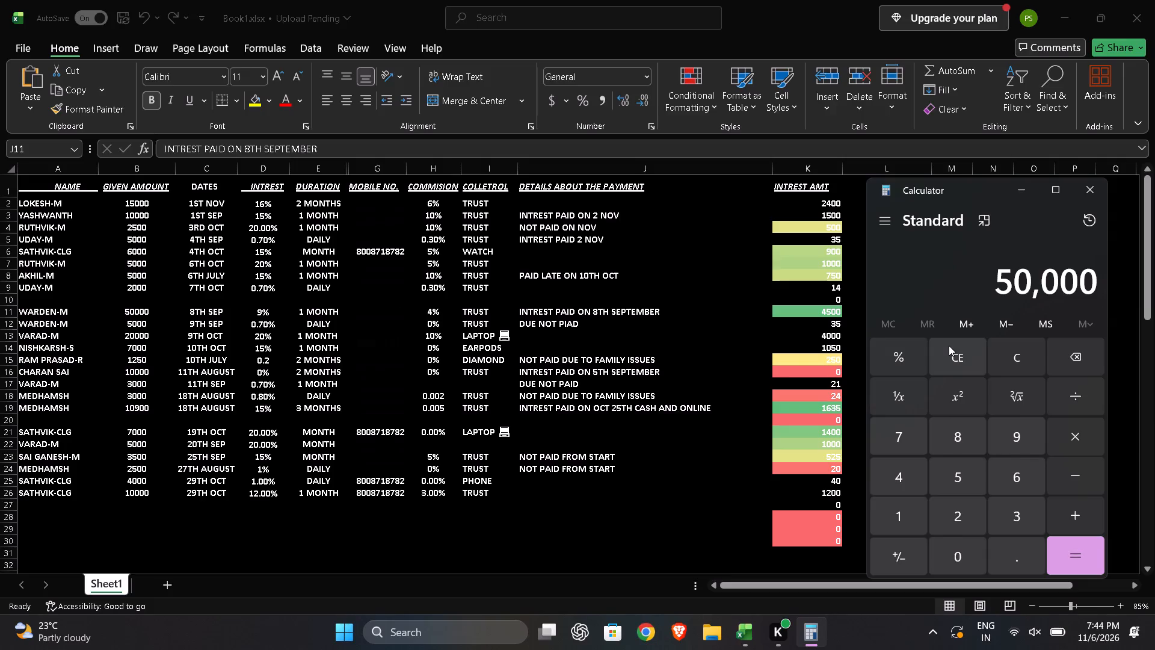
key(asterisk)
text(18)
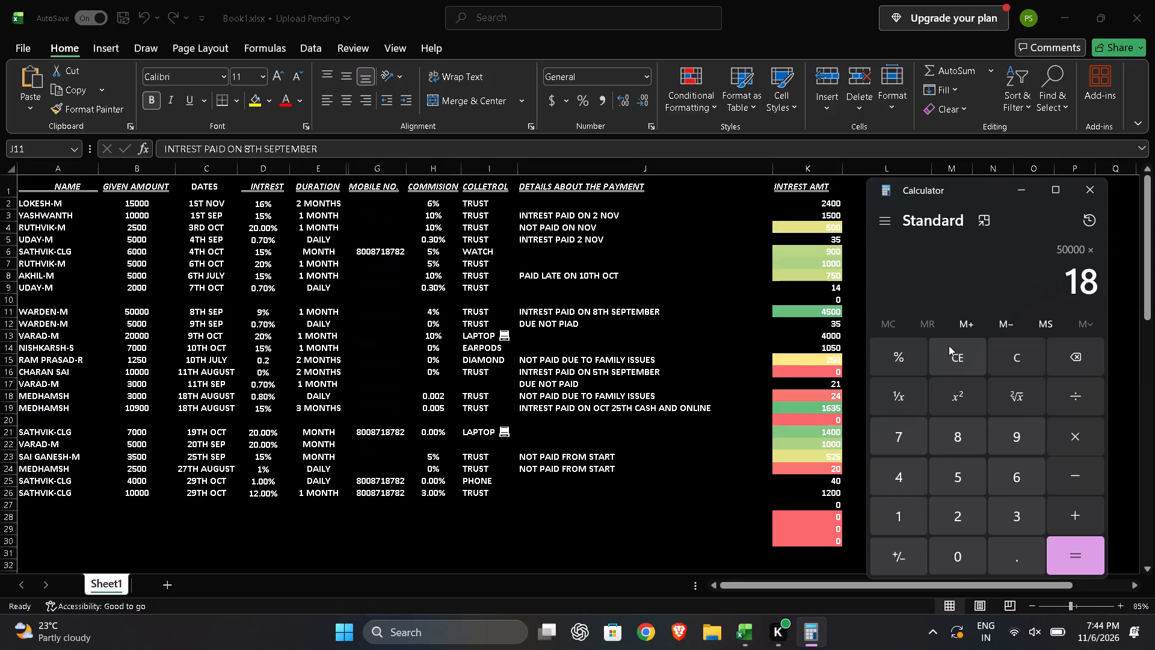
key(shift+percent)
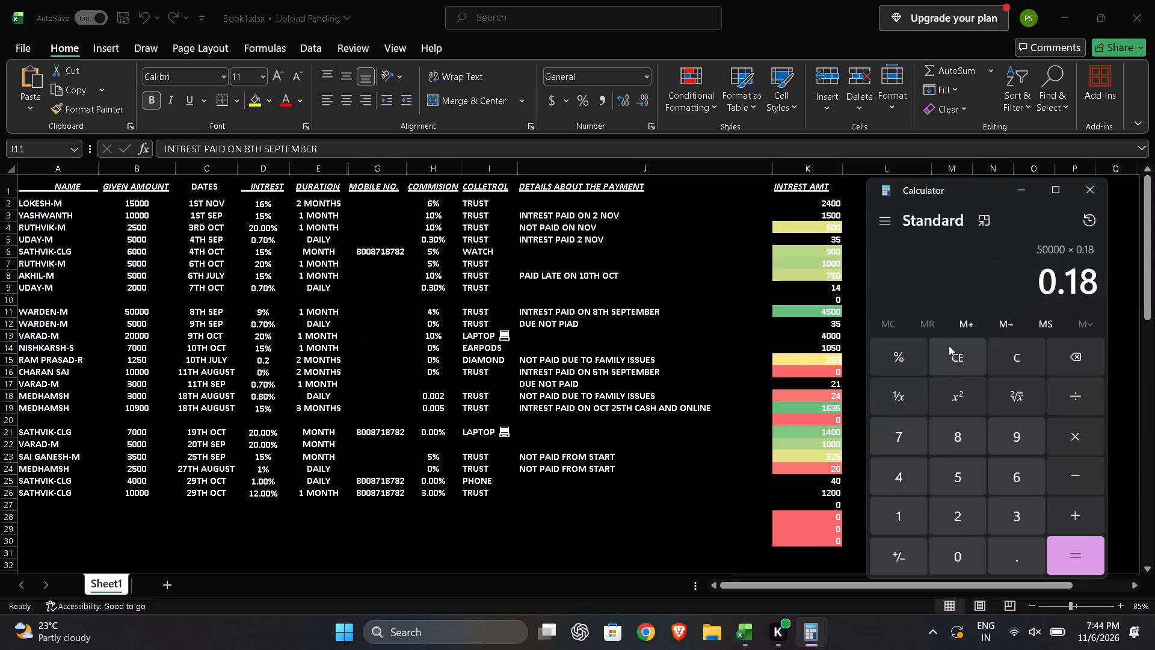
key(Return)
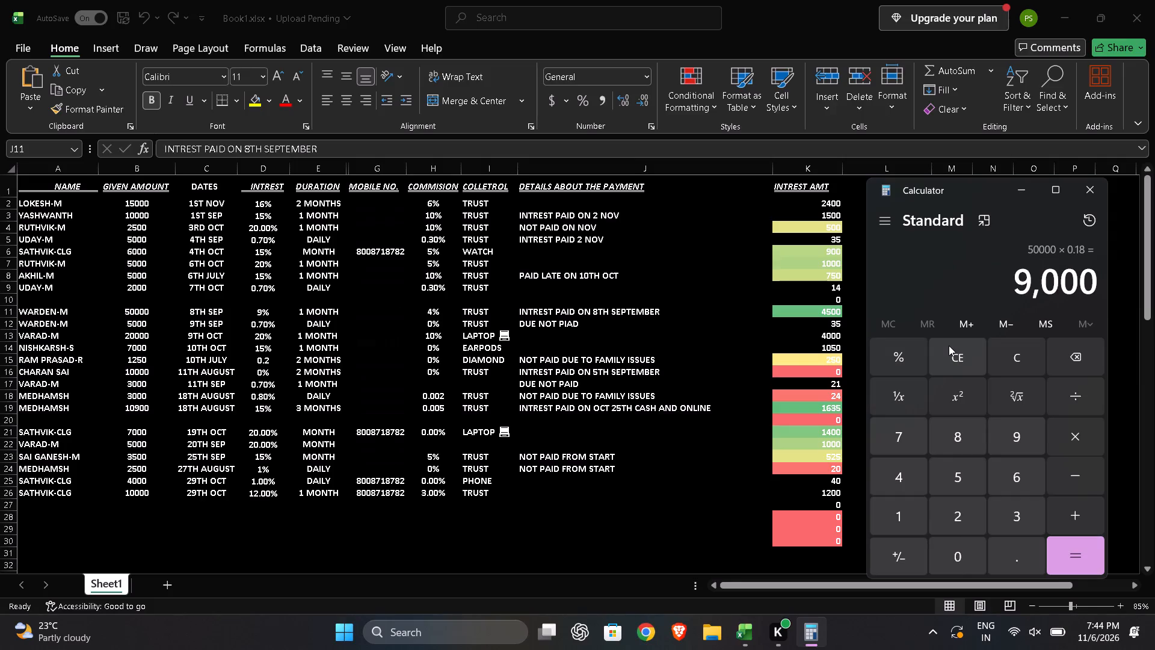
Start an addition to the 18% result.
key(plus)
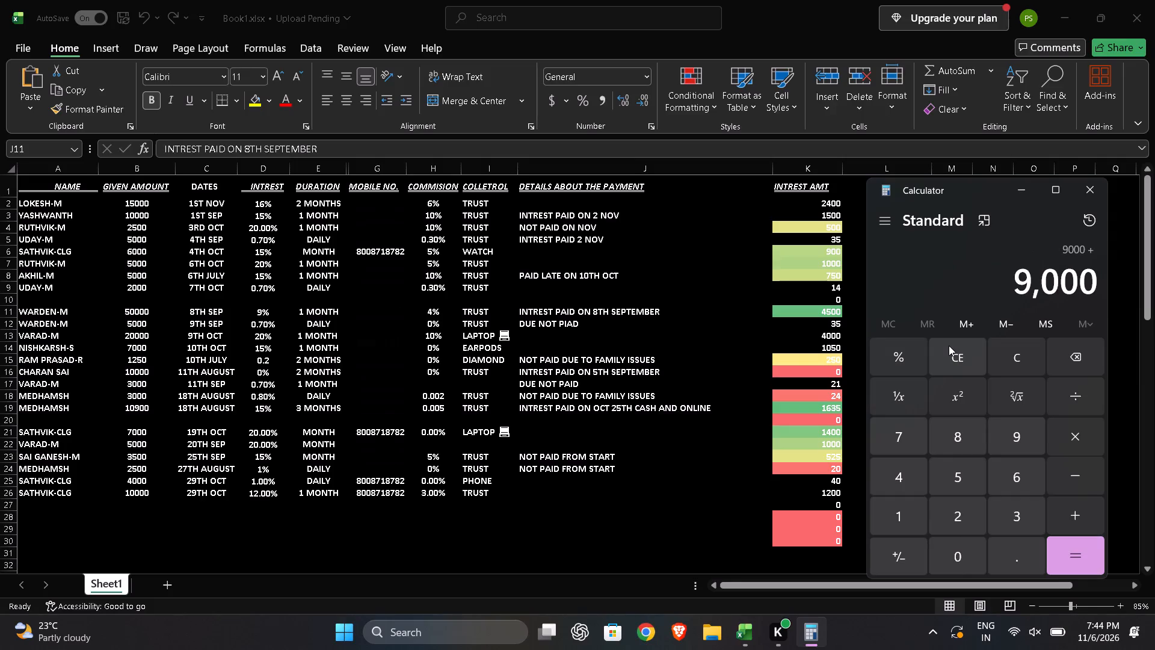
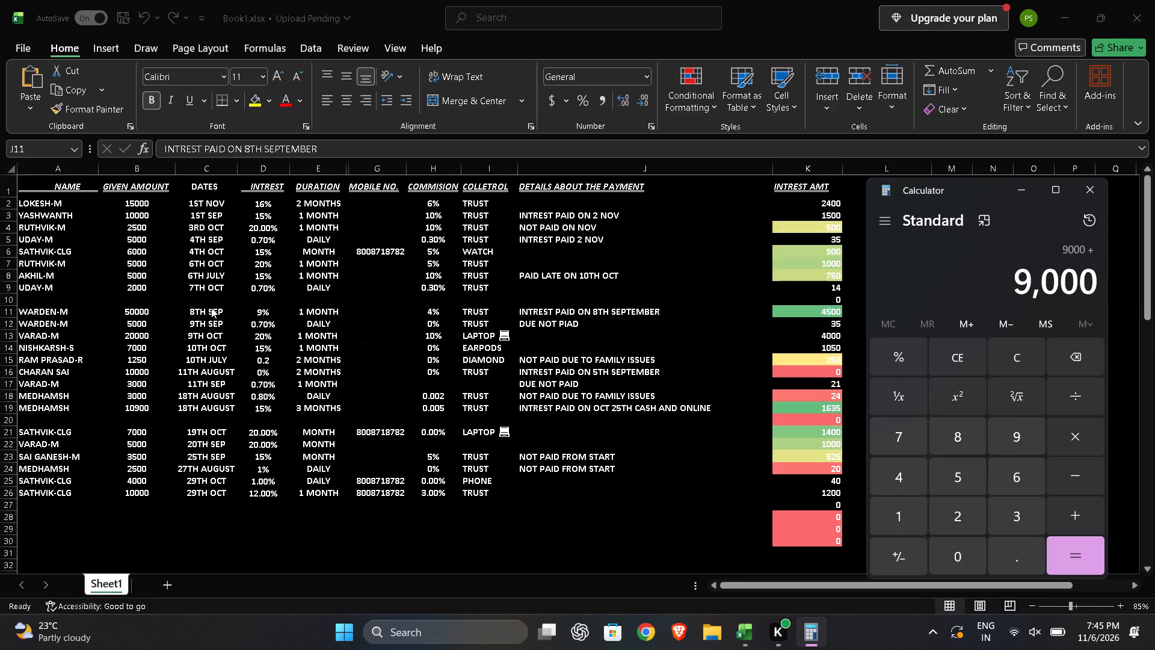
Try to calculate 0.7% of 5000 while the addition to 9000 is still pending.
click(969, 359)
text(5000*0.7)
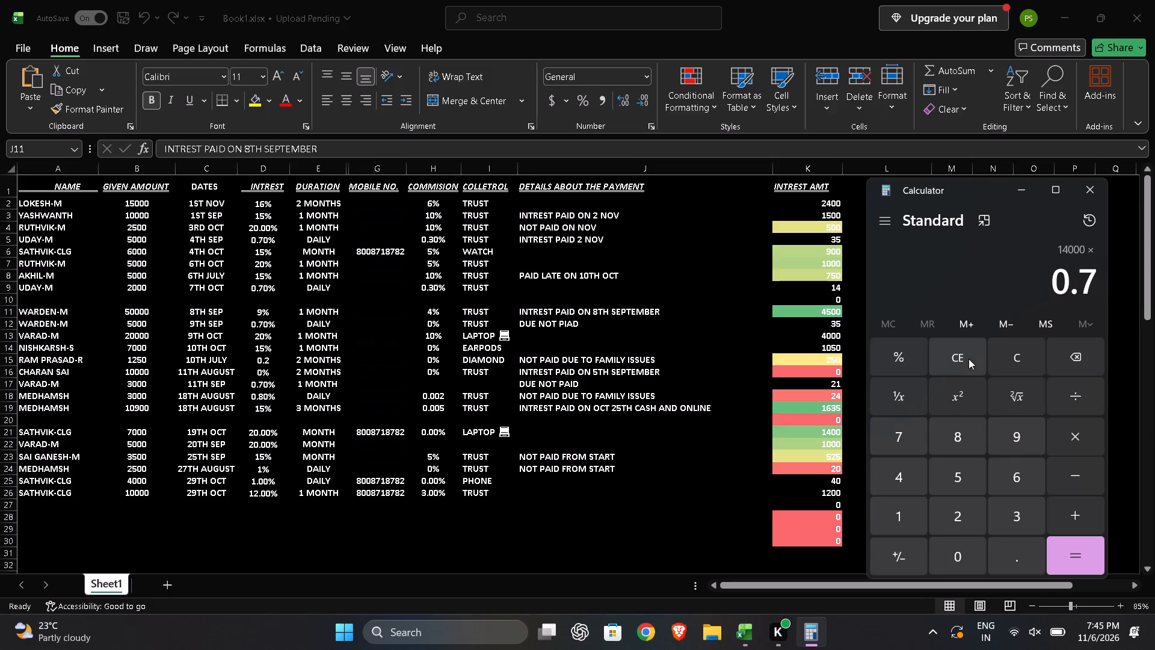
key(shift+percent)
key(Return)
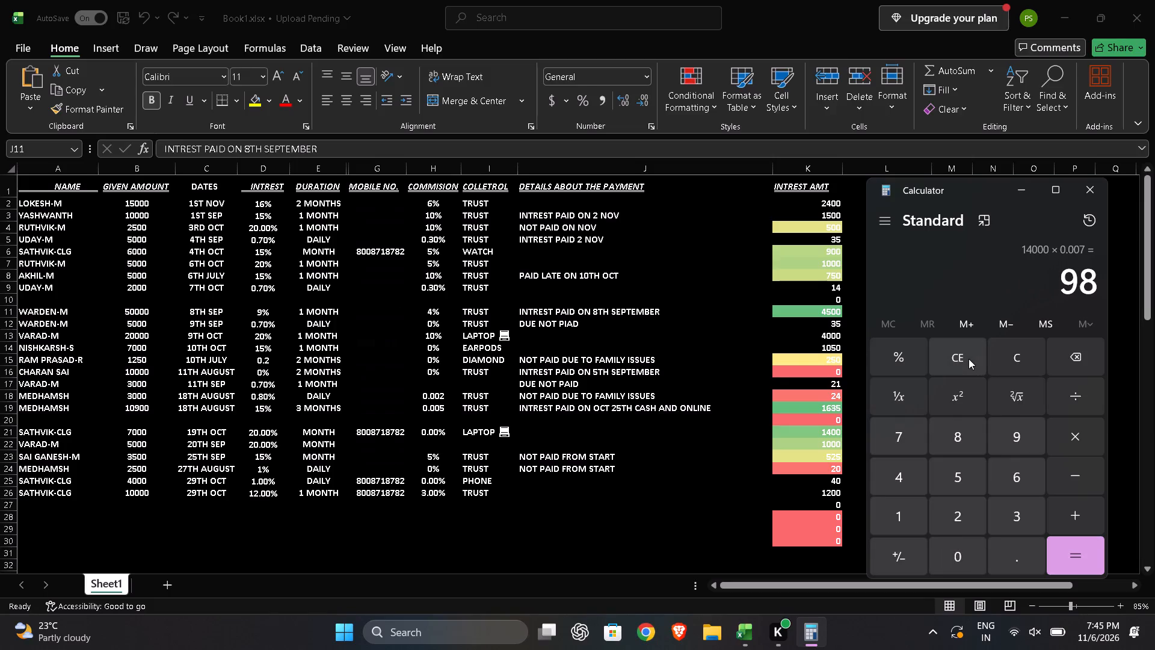
Clear the previous result and calculate 0.7% of 5000.
click(981, 351)
text(5000)
key(asterisk)
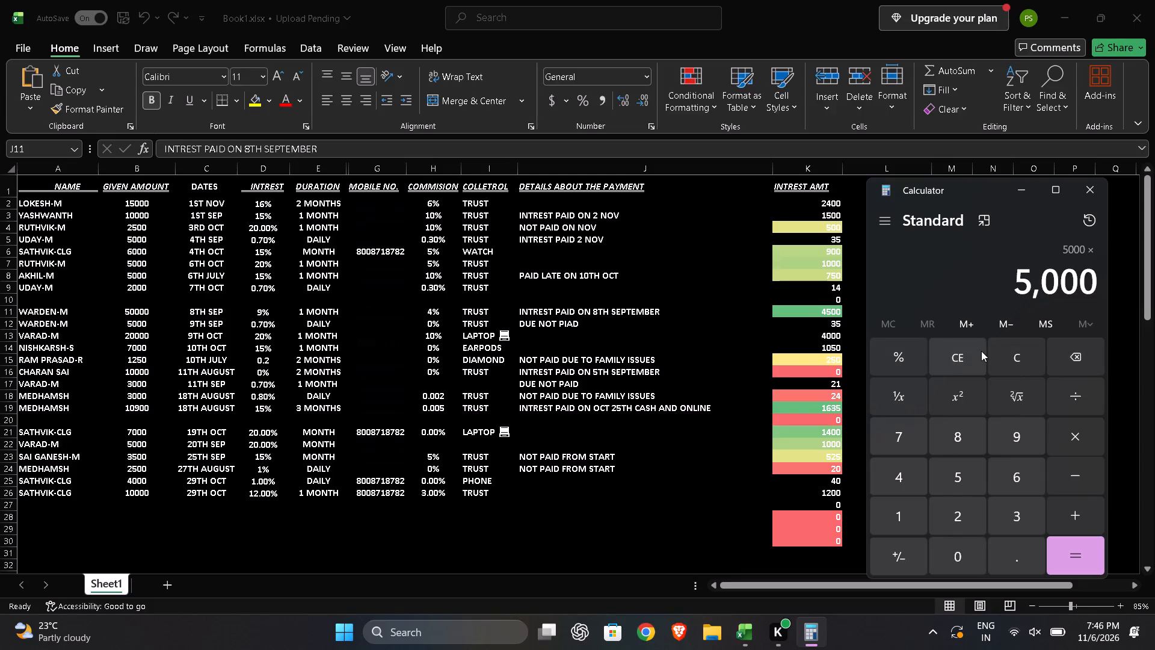
text(0.7)
key(shift+percent)
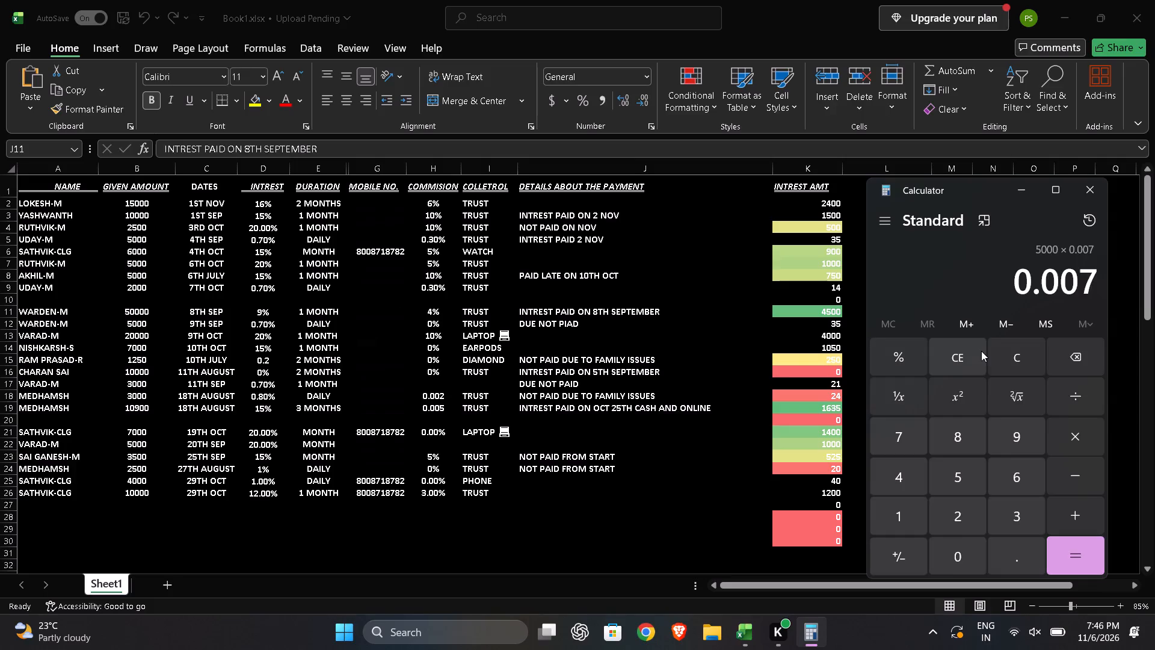
key(Return)
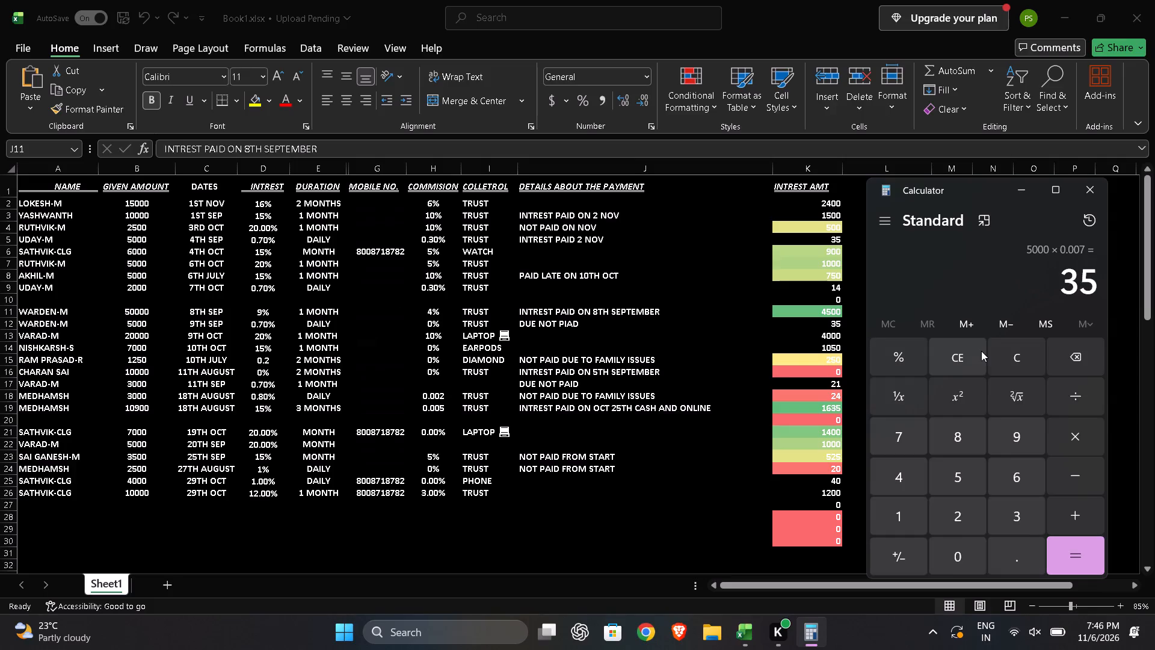
Multiply the daily interest result by 39 and add 9000 to the product.
key(asterisk)
text(39)
key(Return)
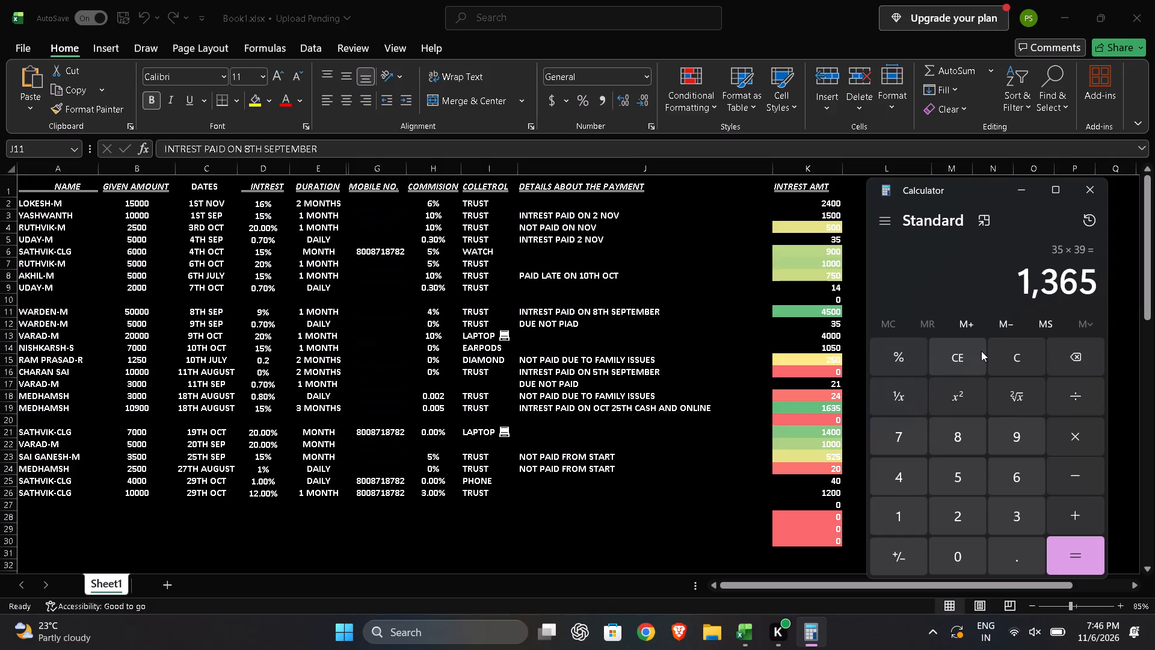
key(plus)
text(9000)
key(Return)
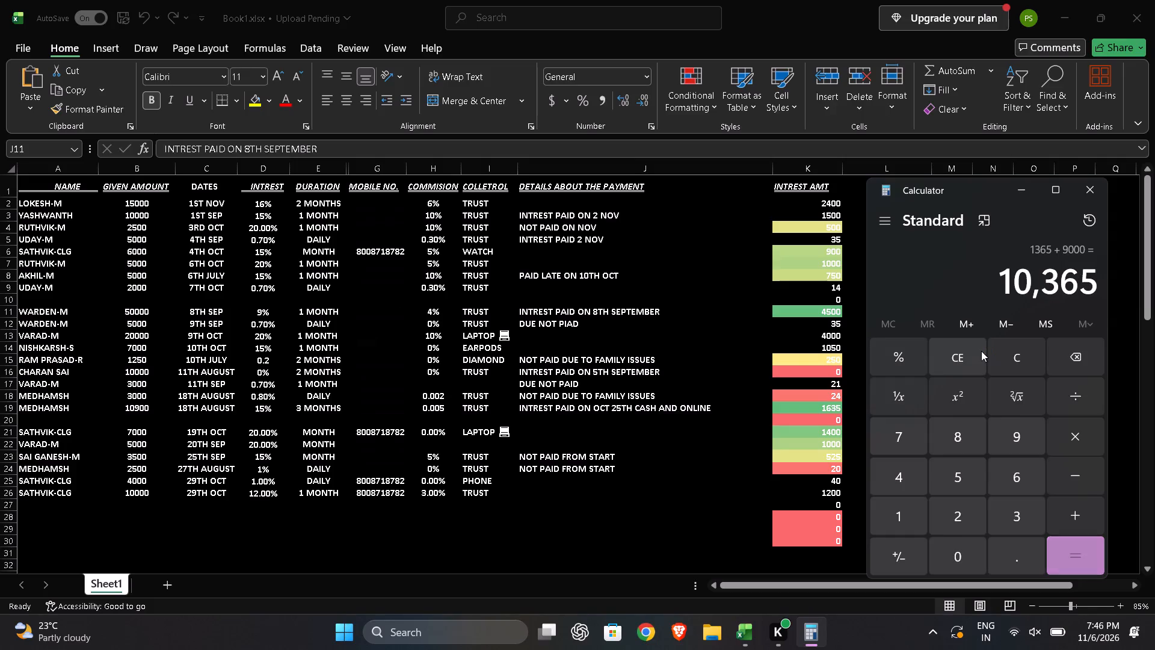
Review the calculation history back through the interest calculations, the deductions and the individual additions of the earlier lending sum.
click(886, 224)
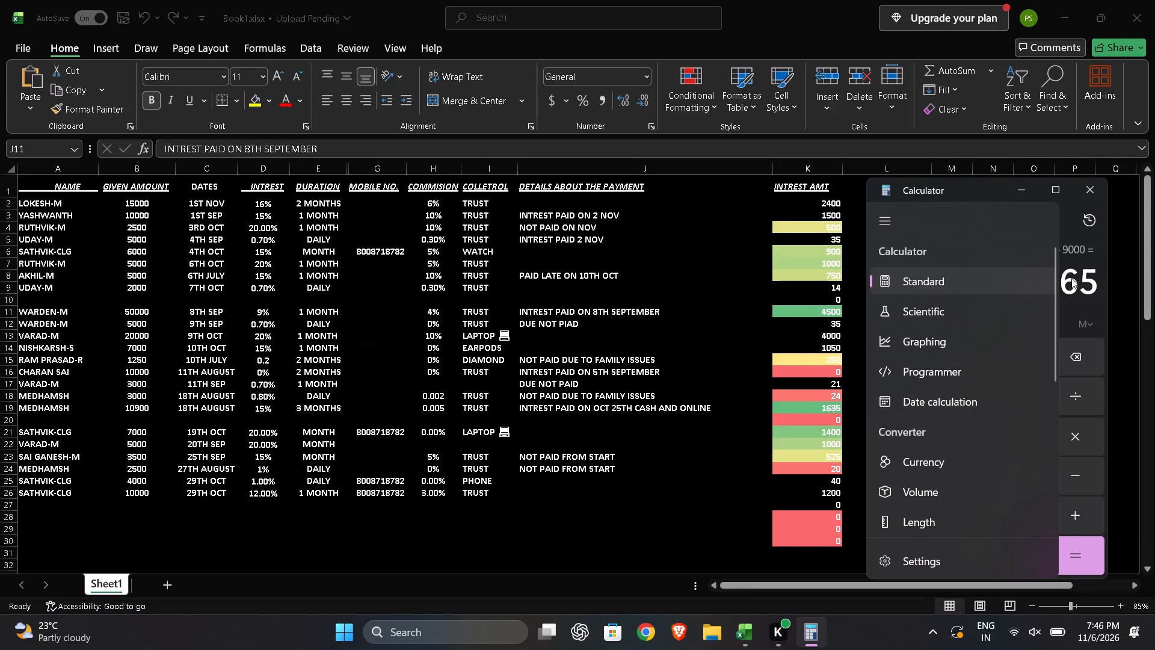
click(1078, 262)
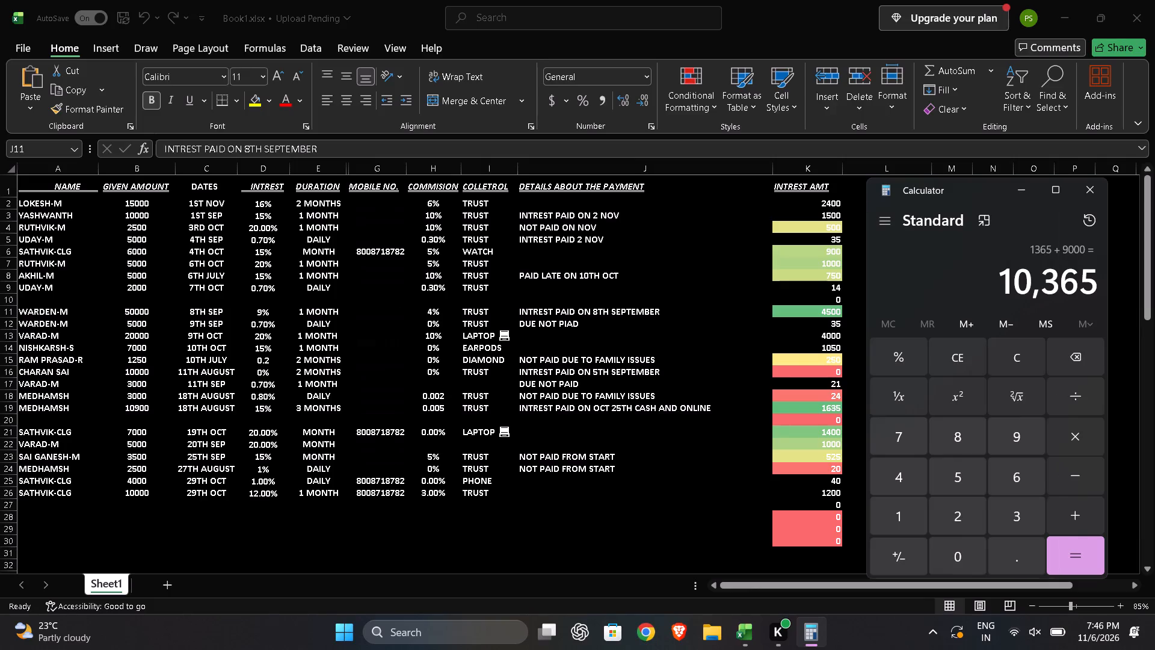
click(873, 224)
click(1091, 219)
click(1091, 219)
scroll(1004, 503, down, 1)
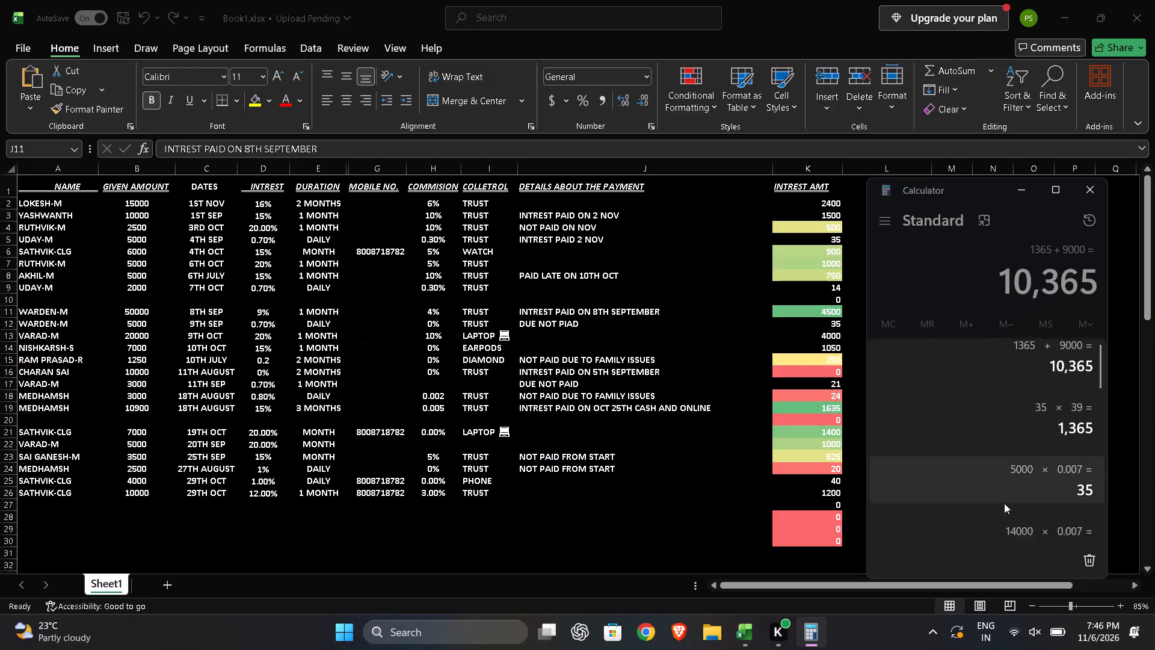
scroll(1004, 503, down, 3)
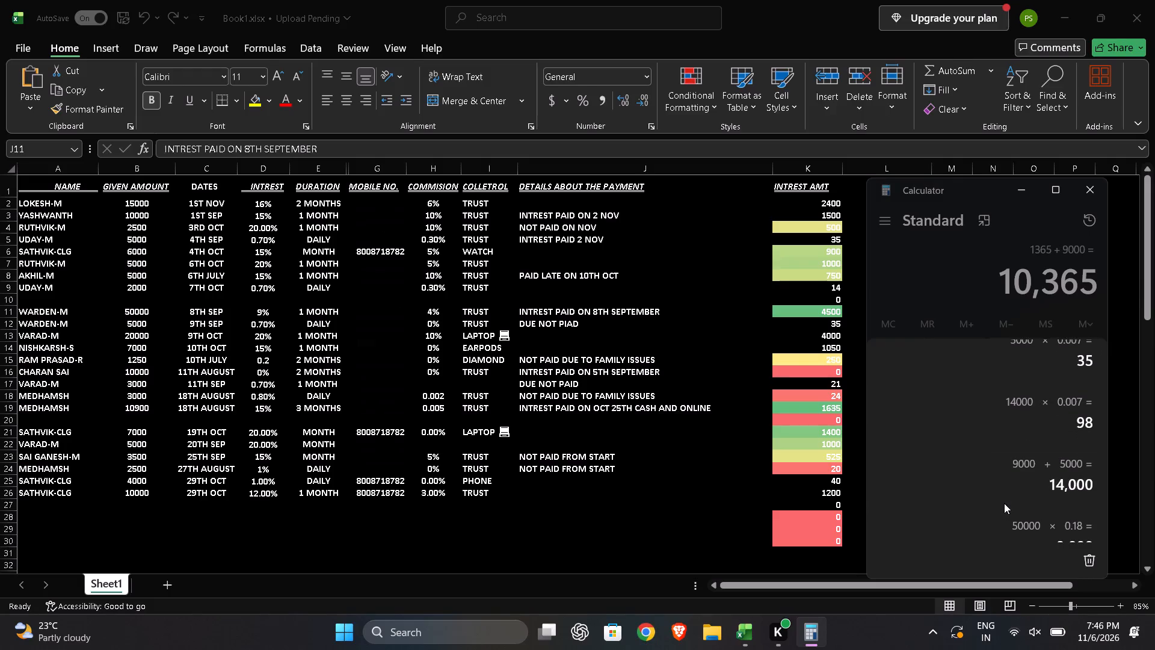
scroll(1004, 503, down, 1)
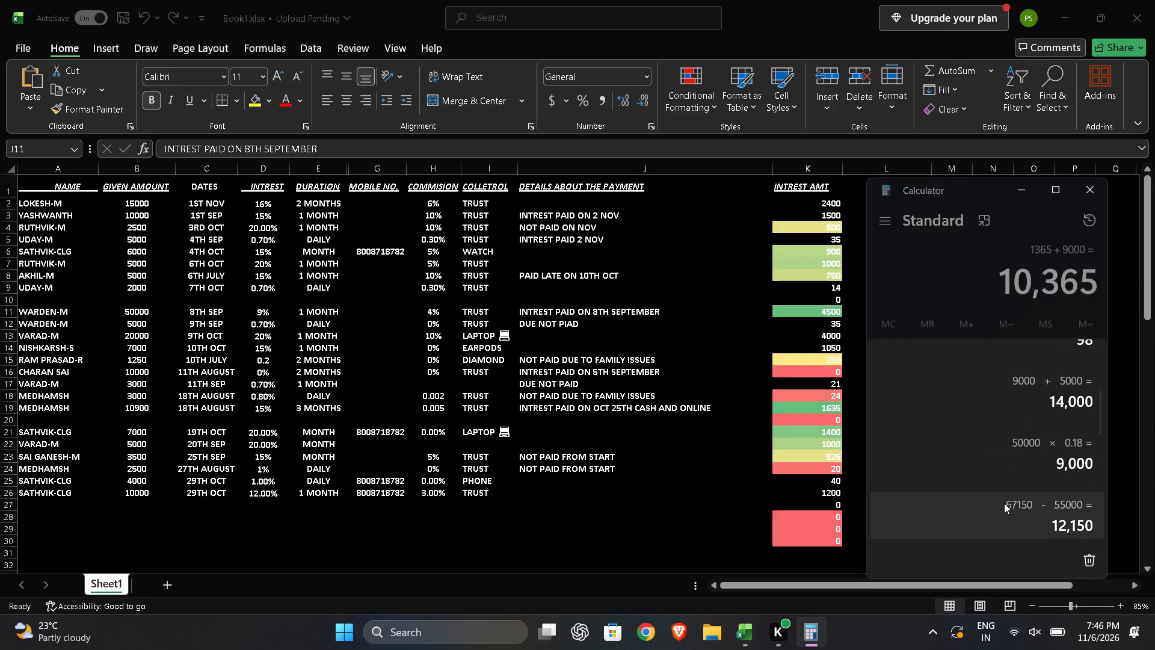
scroll(1004, 503, down, 2)
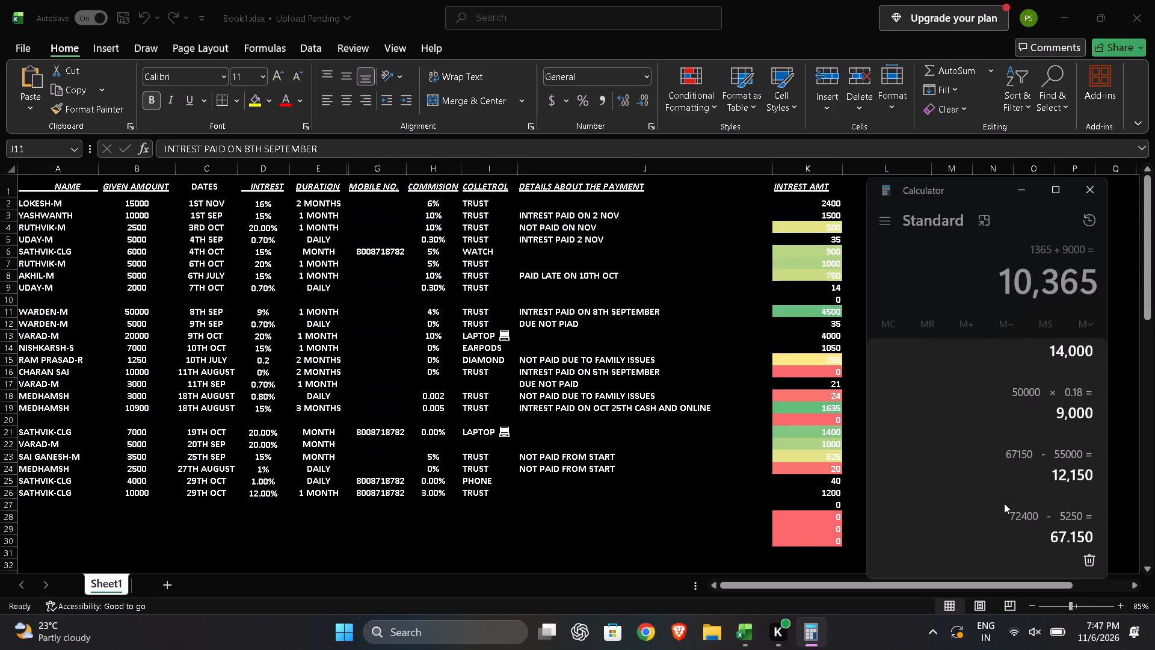
click(1000, 257)
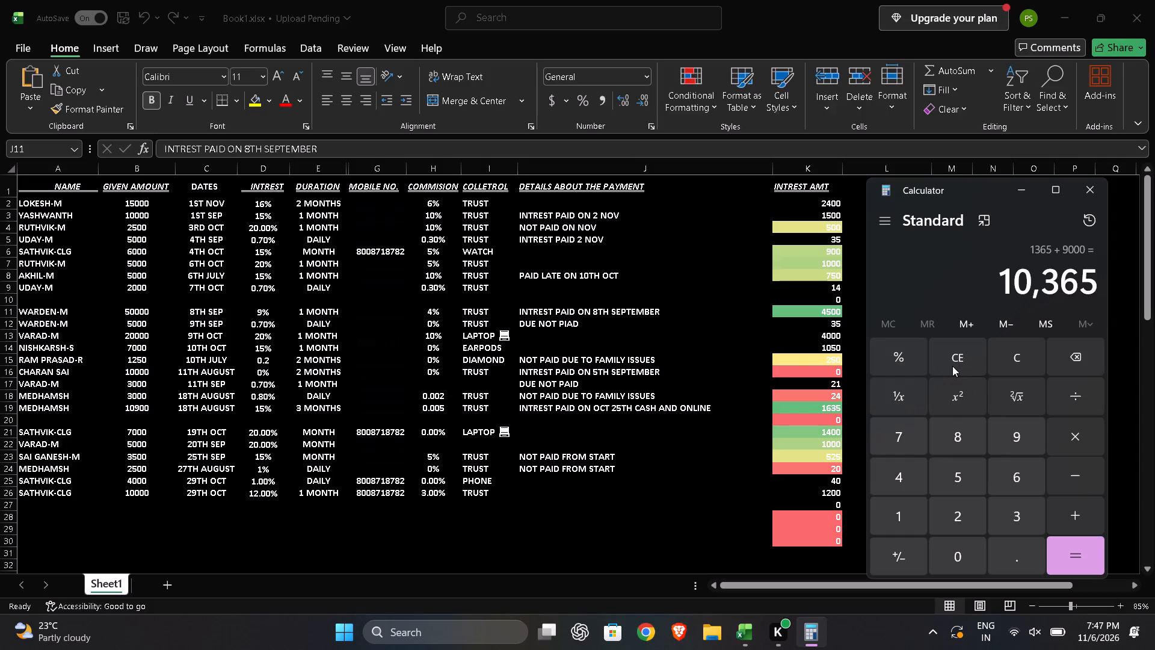
click(1085, 215)
scroll(990, 409, down, 3)
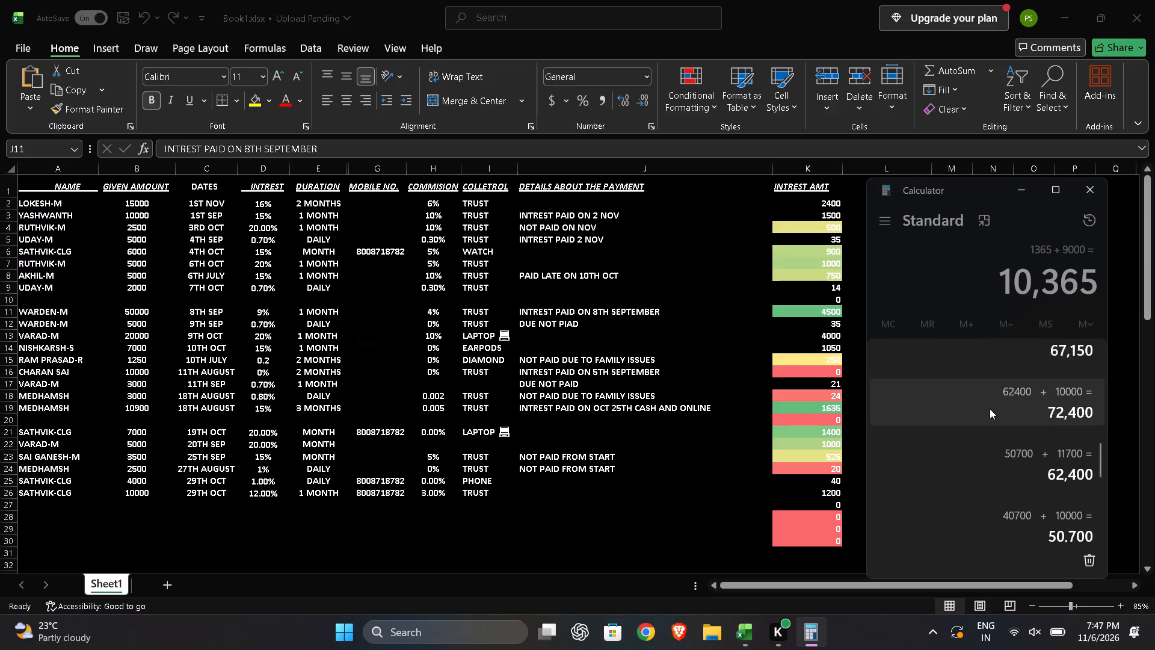
scroll(990, 409, down, 1)
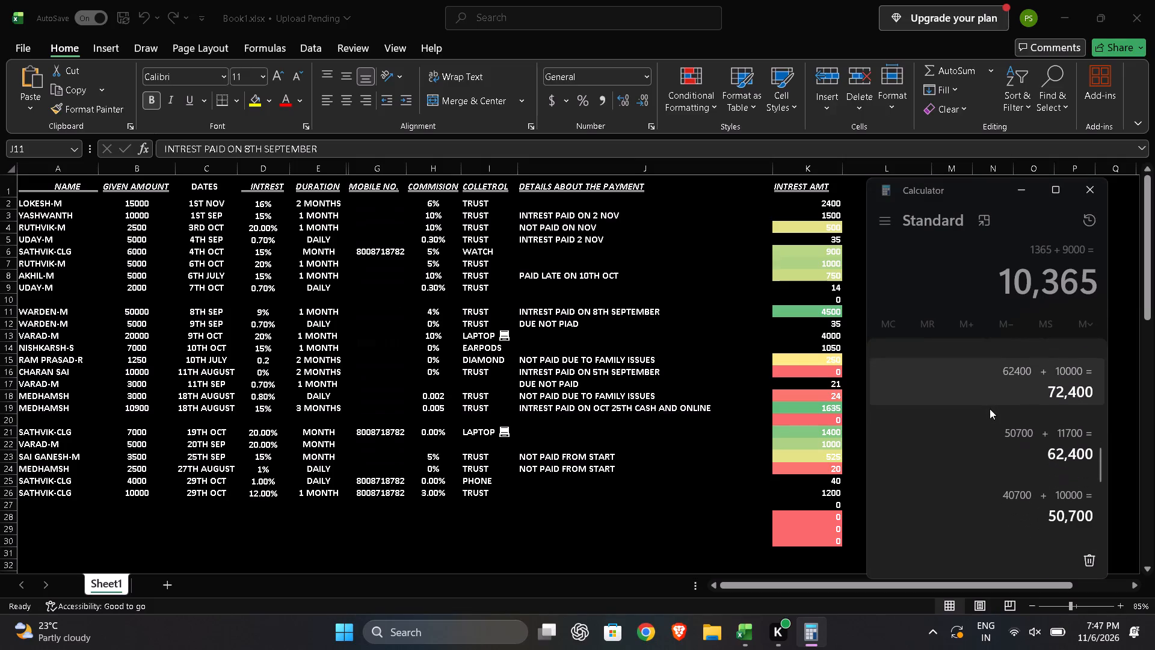
scroll(990, 409, down, 1)
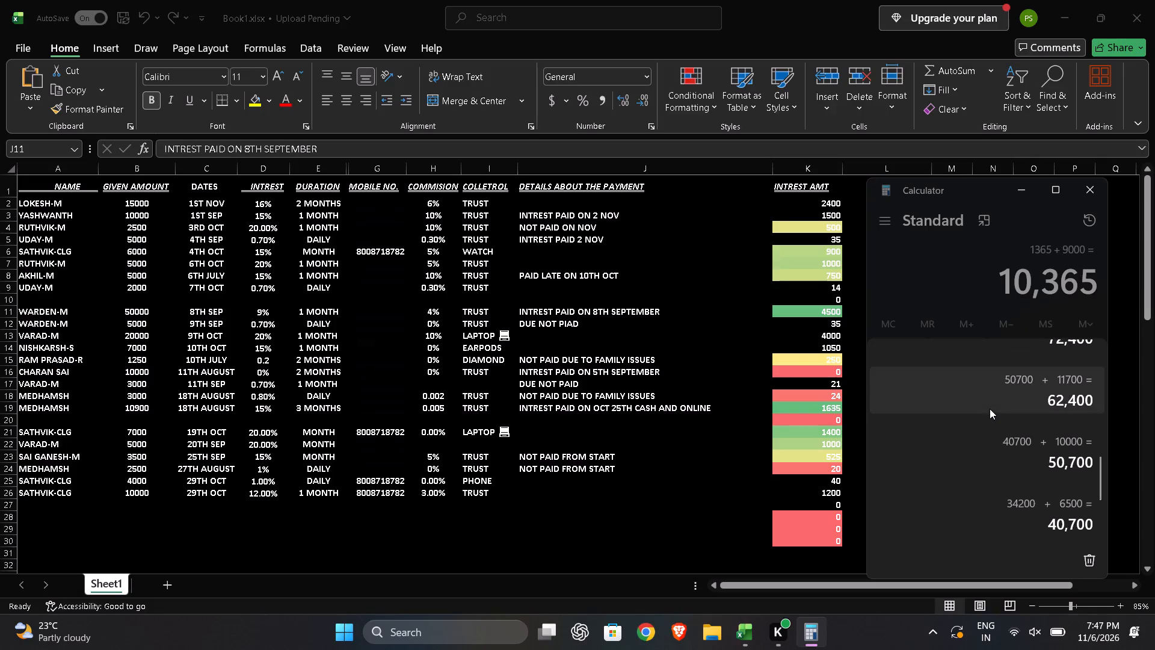
click(952, 253)
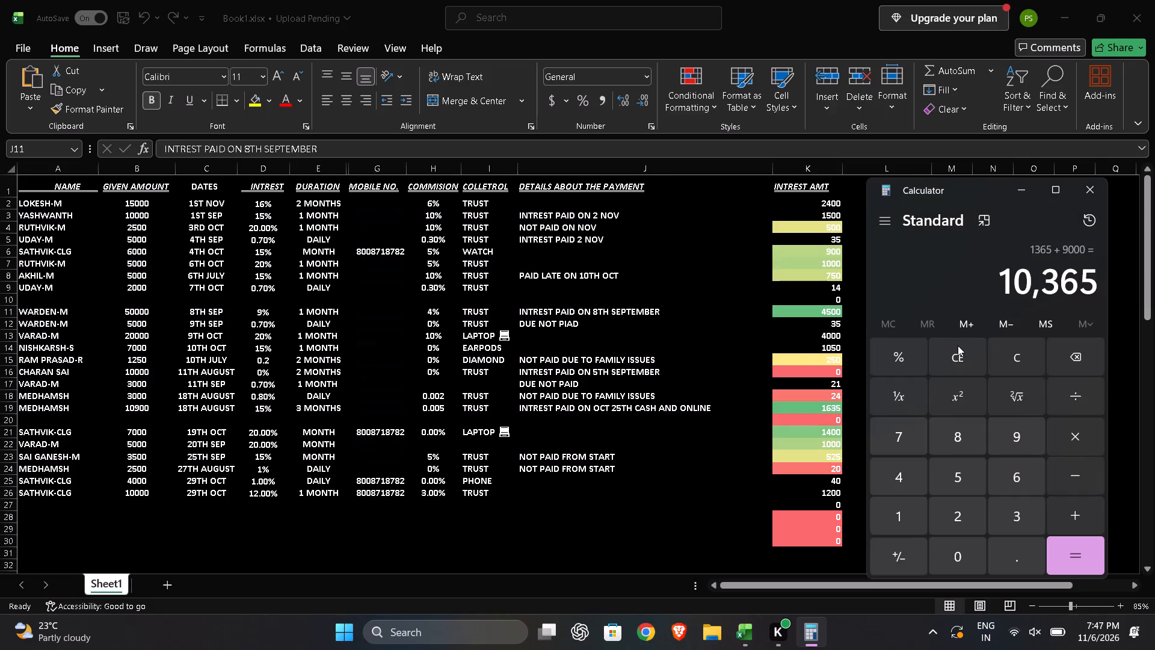
Clear the previous result and start a new addition with 16000 as the first amount.
click(958, 345)
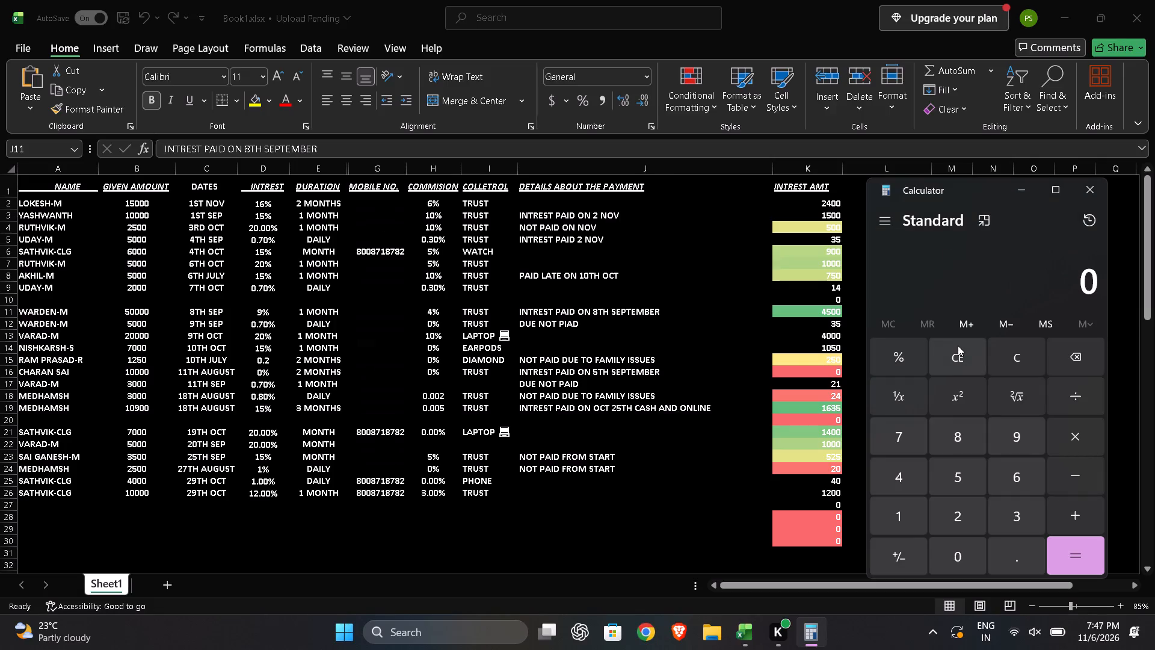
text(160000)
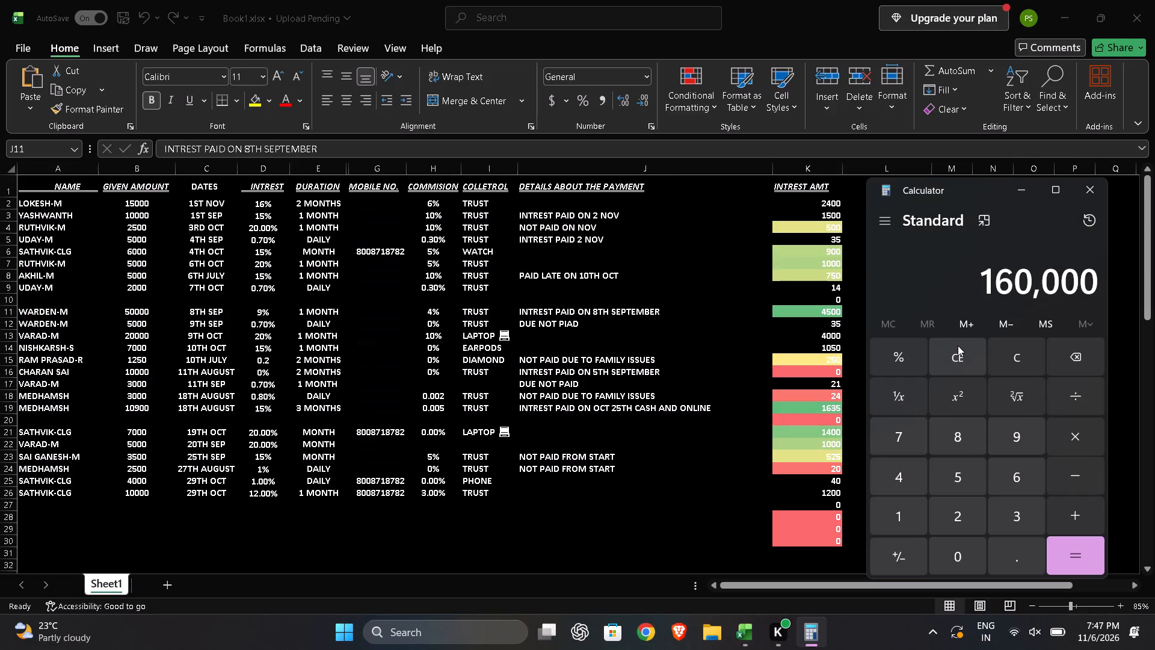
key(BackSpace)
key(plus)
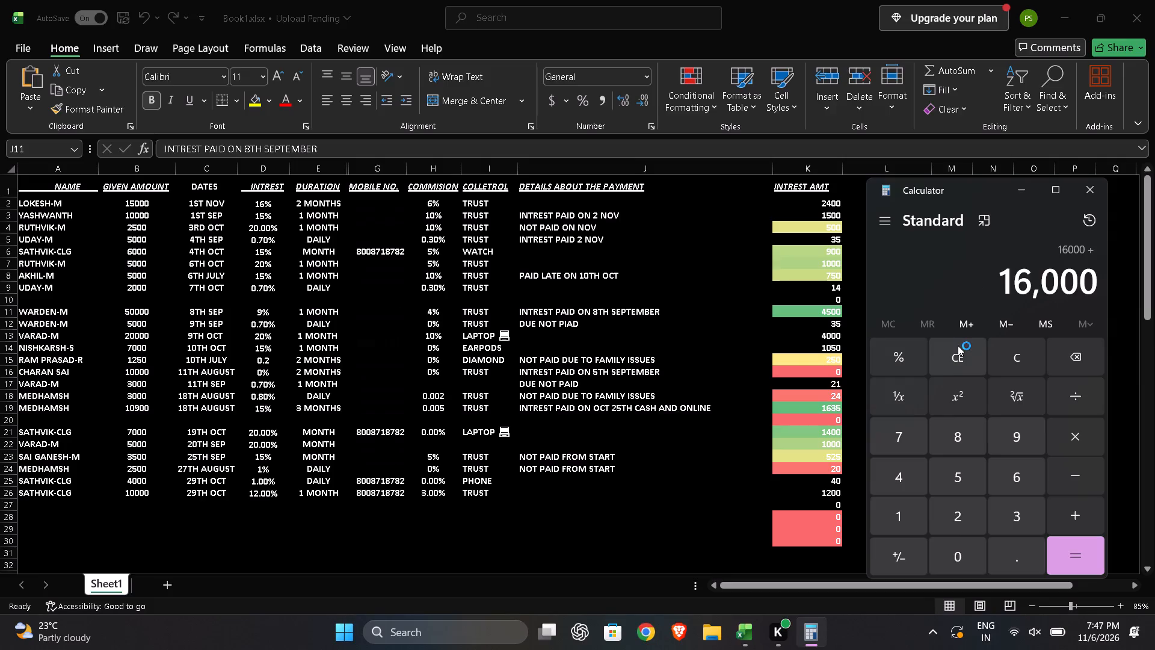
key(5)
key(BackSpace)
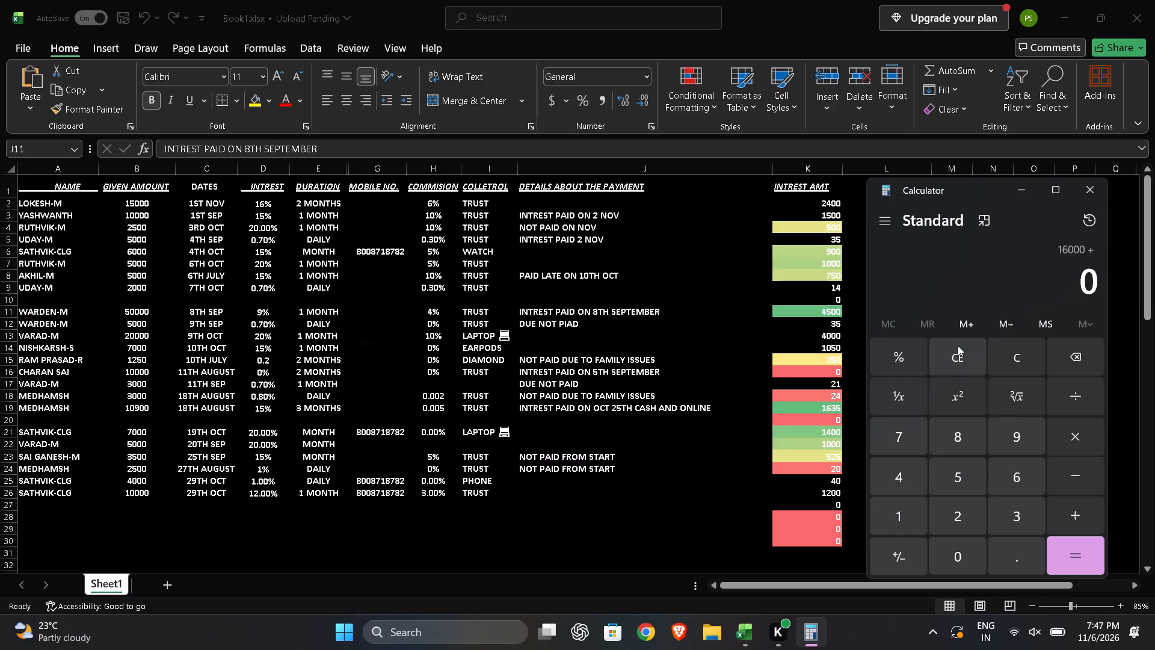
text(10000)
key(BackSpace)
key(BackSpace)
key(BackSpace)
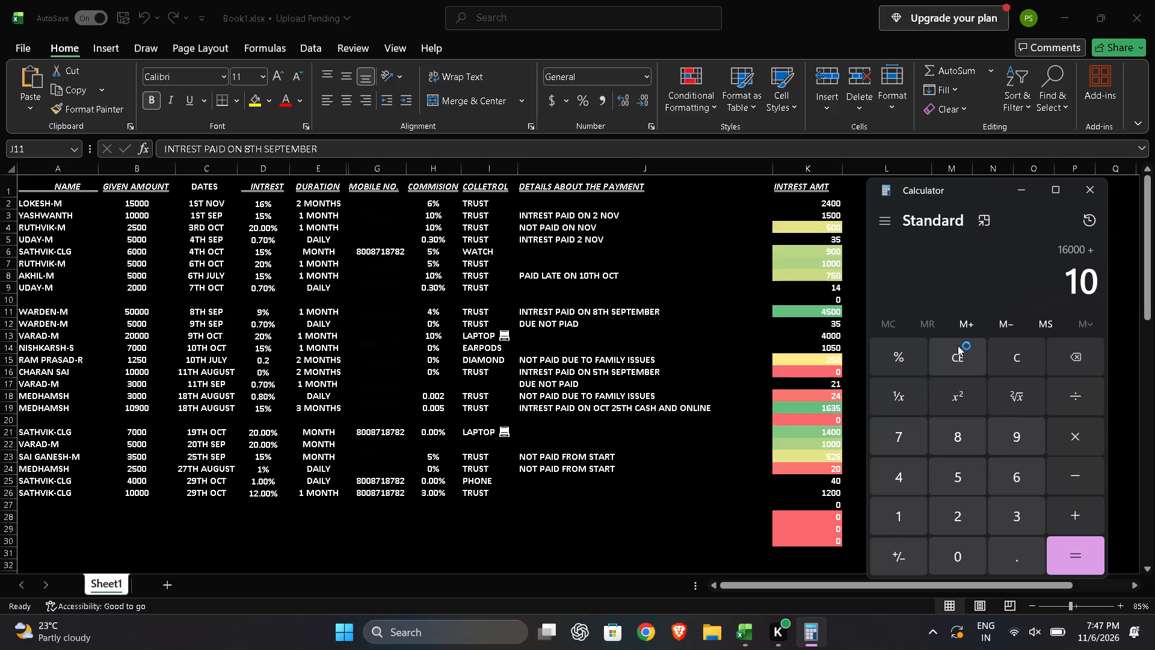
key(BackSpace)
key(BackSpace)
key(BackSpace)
Add 5000, 7000, 6500, 6200, 10000, 11700 and 11000 to the pending 16000 and complete the sum.
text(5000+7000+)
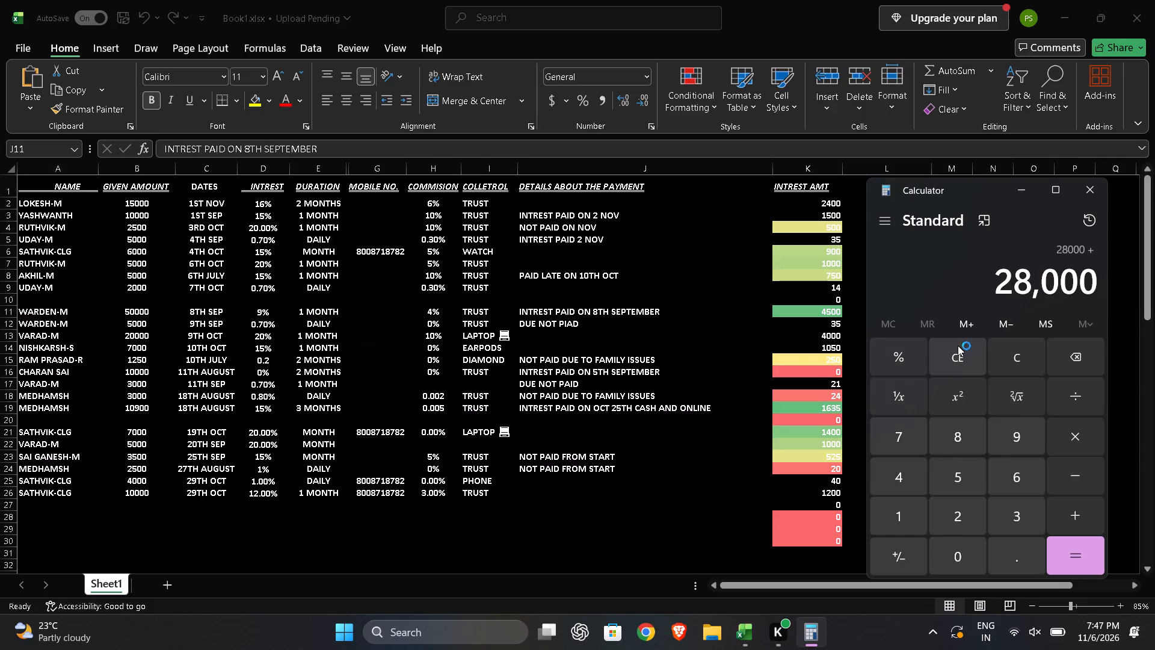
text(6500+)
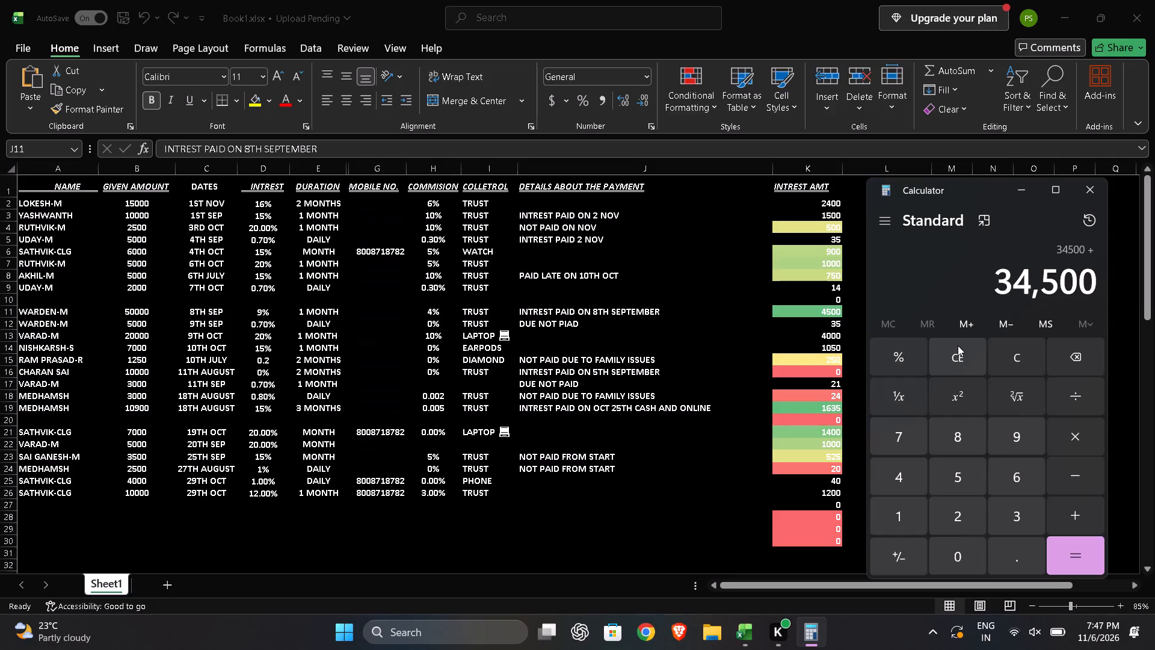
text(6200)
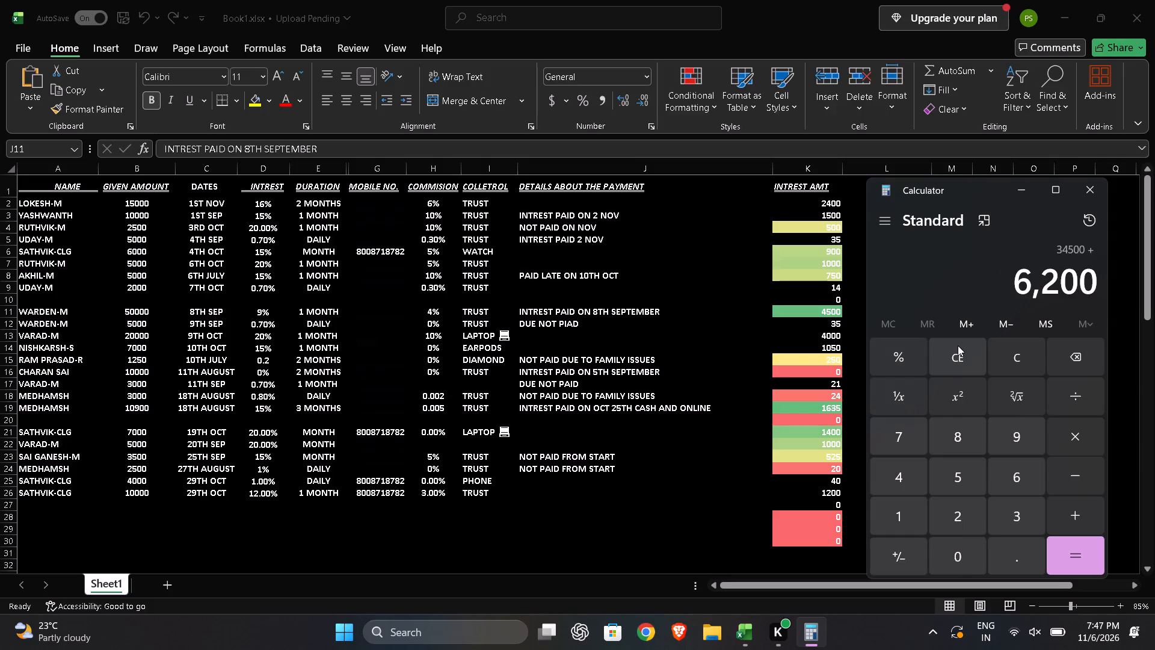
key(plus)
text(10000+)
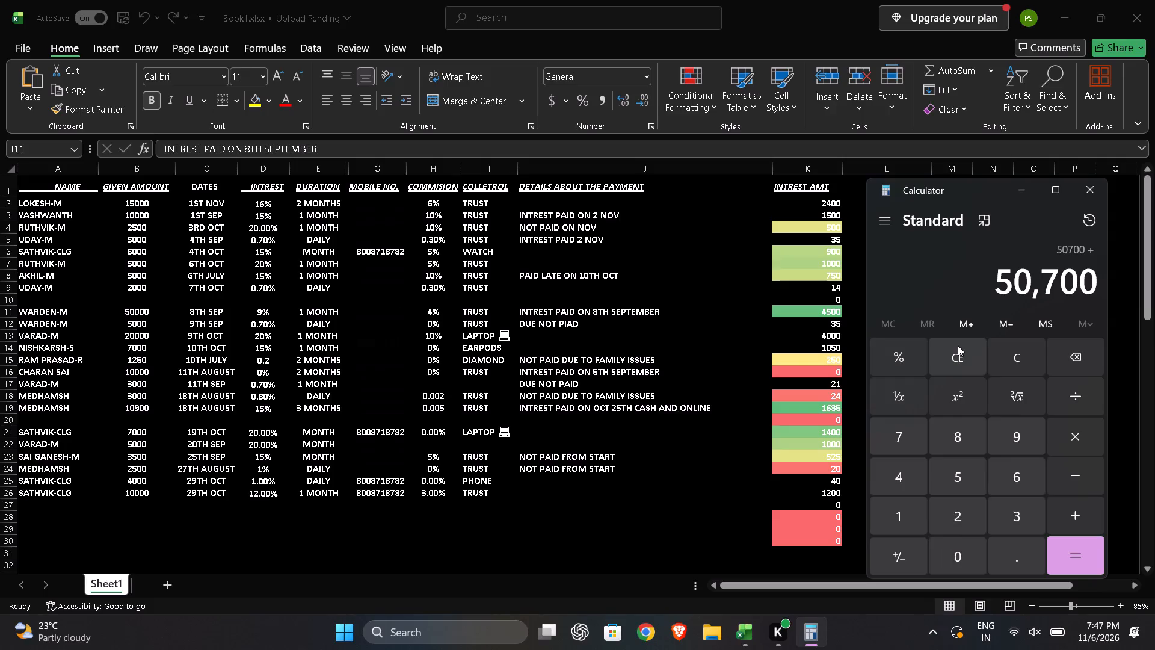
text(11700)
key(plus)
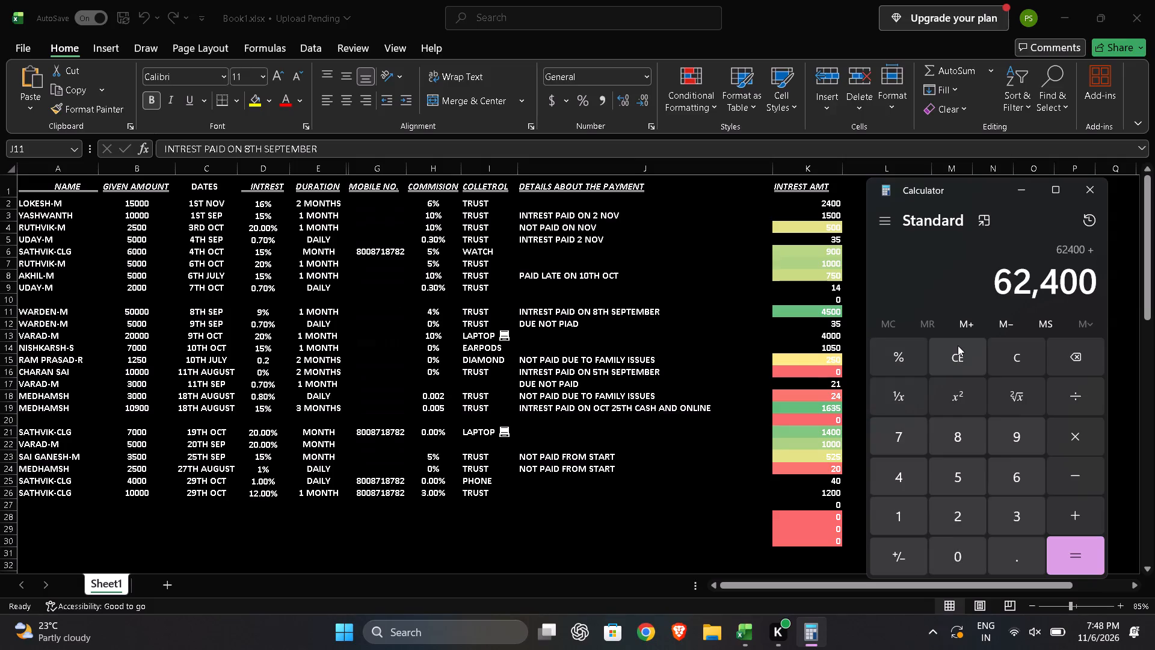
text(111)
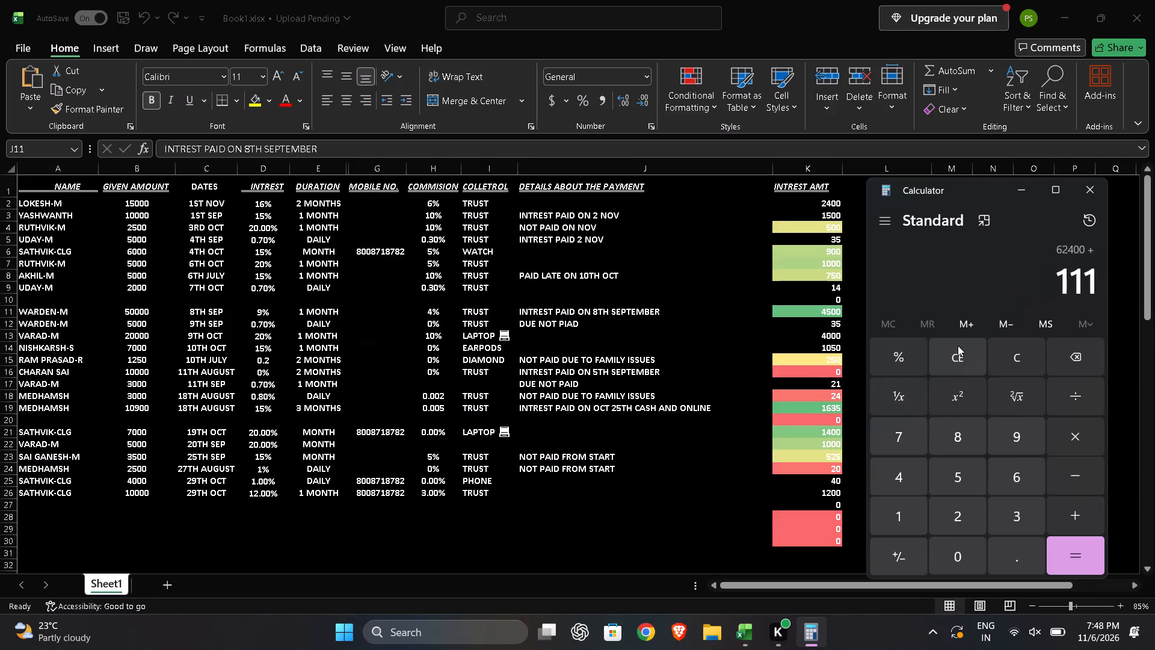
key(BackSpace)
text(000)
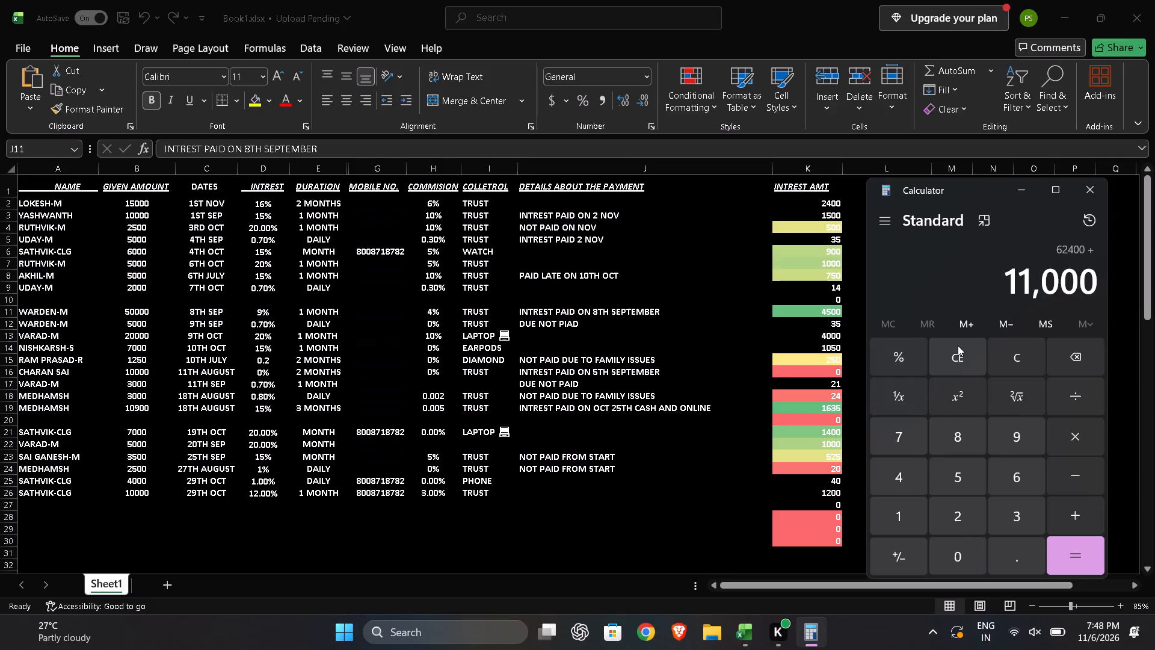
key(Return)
Subtract 5250 from the total, subtract 55000 from the remainder, and clear the calculator display.
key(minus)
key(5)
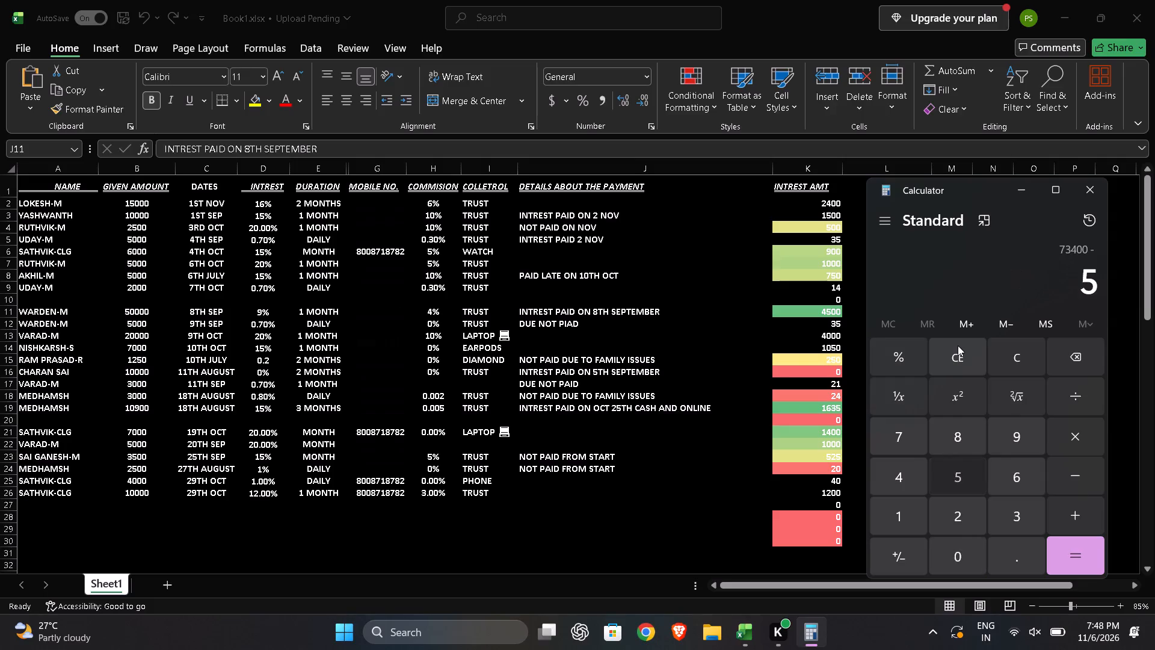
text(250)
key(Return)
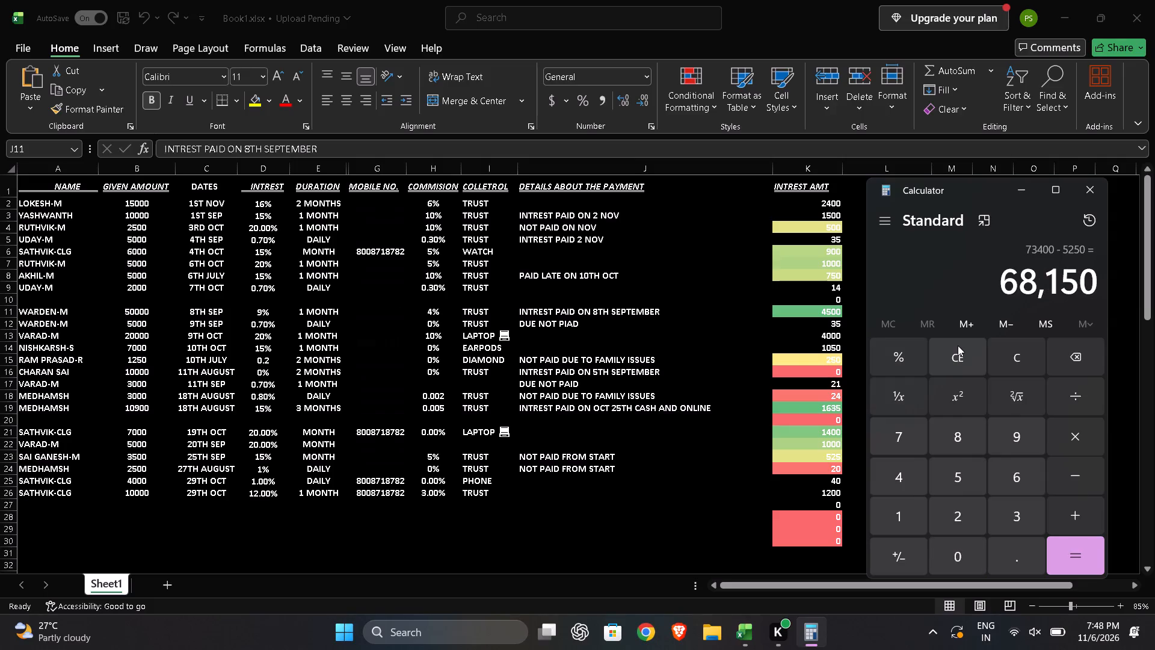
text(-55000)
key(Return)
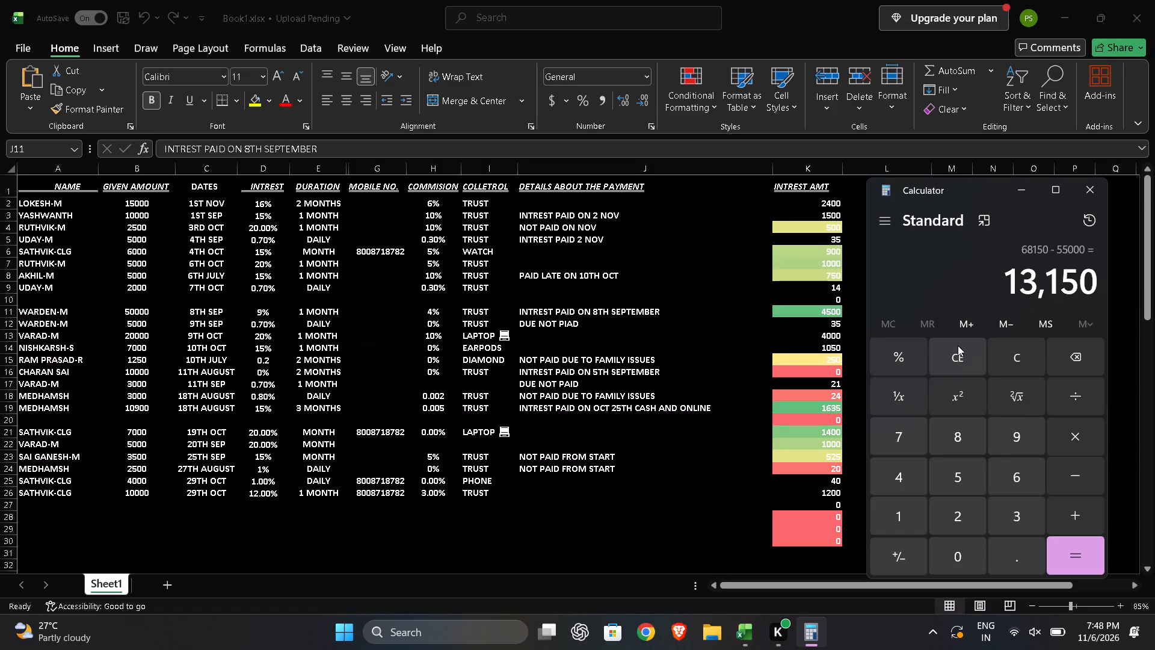
click(958, 345)
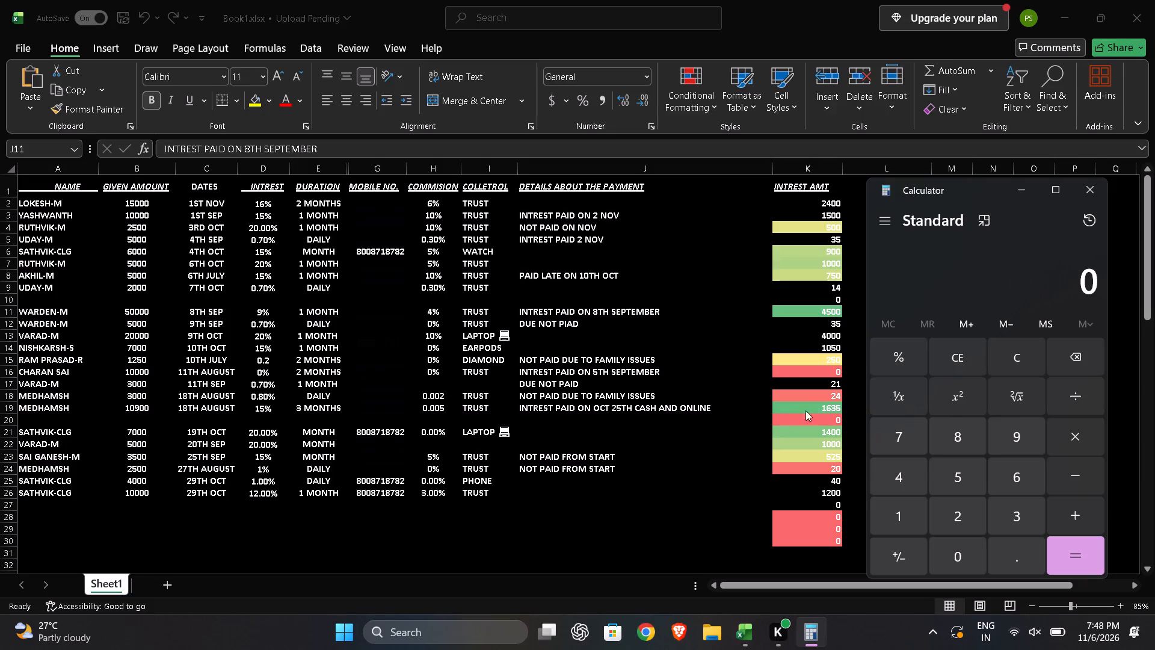
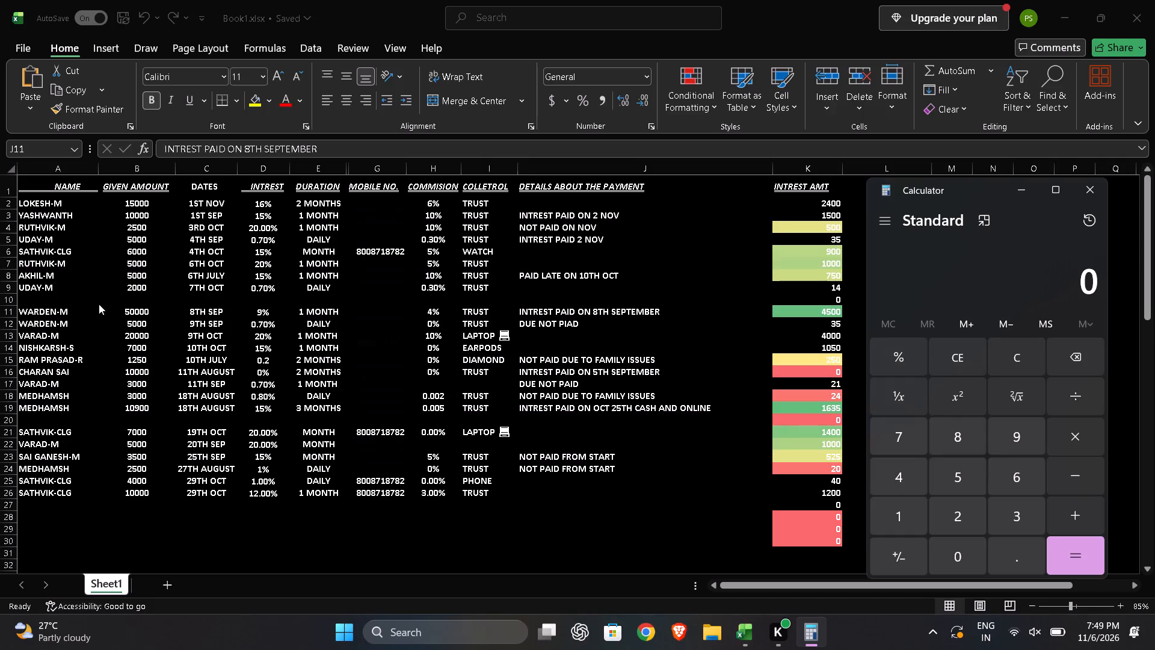
Switch to the Excel workbook, highlight row 11 to check its loan entry, and select cell A13.
click(7, 311)
click(7, 311)
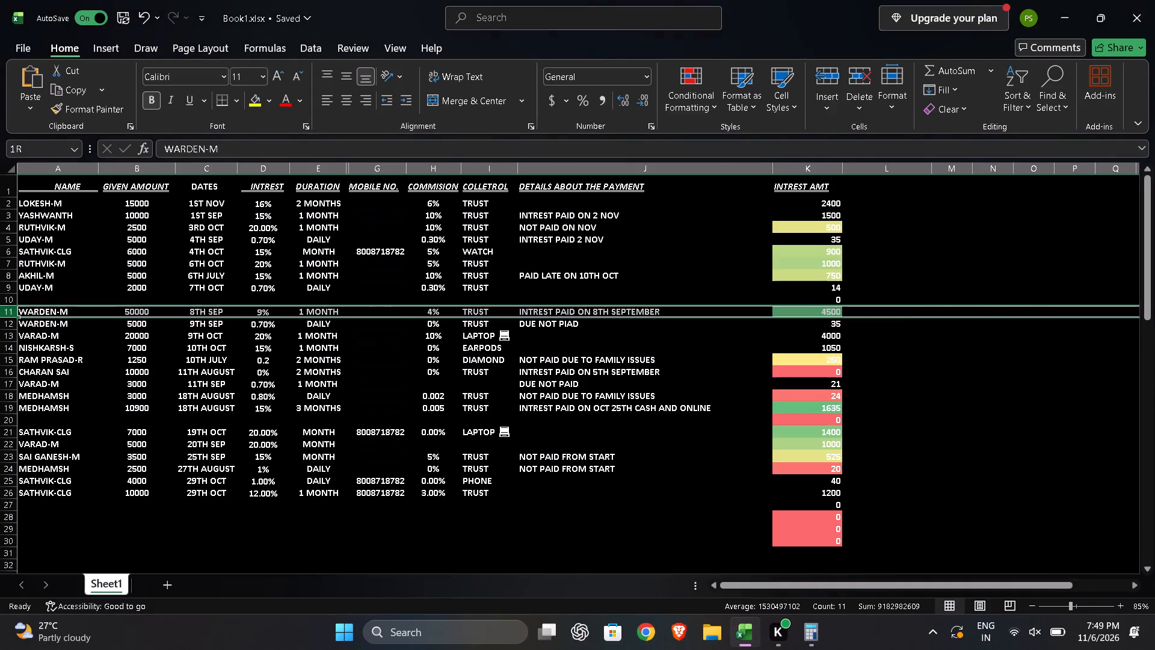
click(7, 311)
click(78, 339)
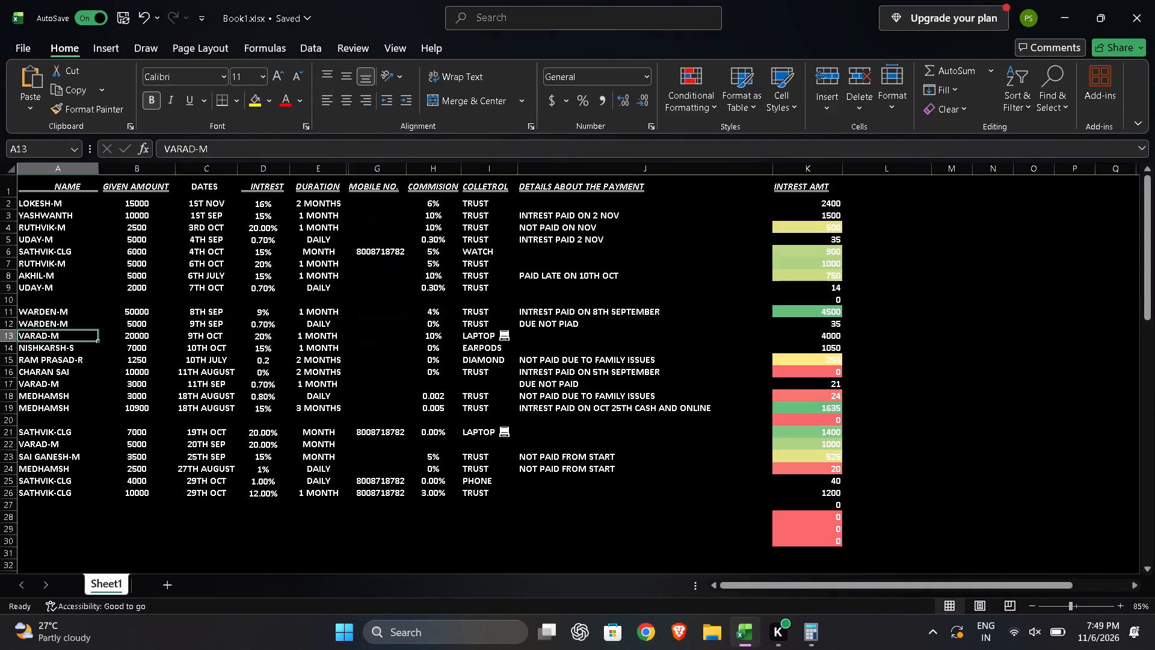
Switch back to Calculator, add 12000, 16000, 10000, 11700 and 10000, and complete the sum.
click(808, 649)
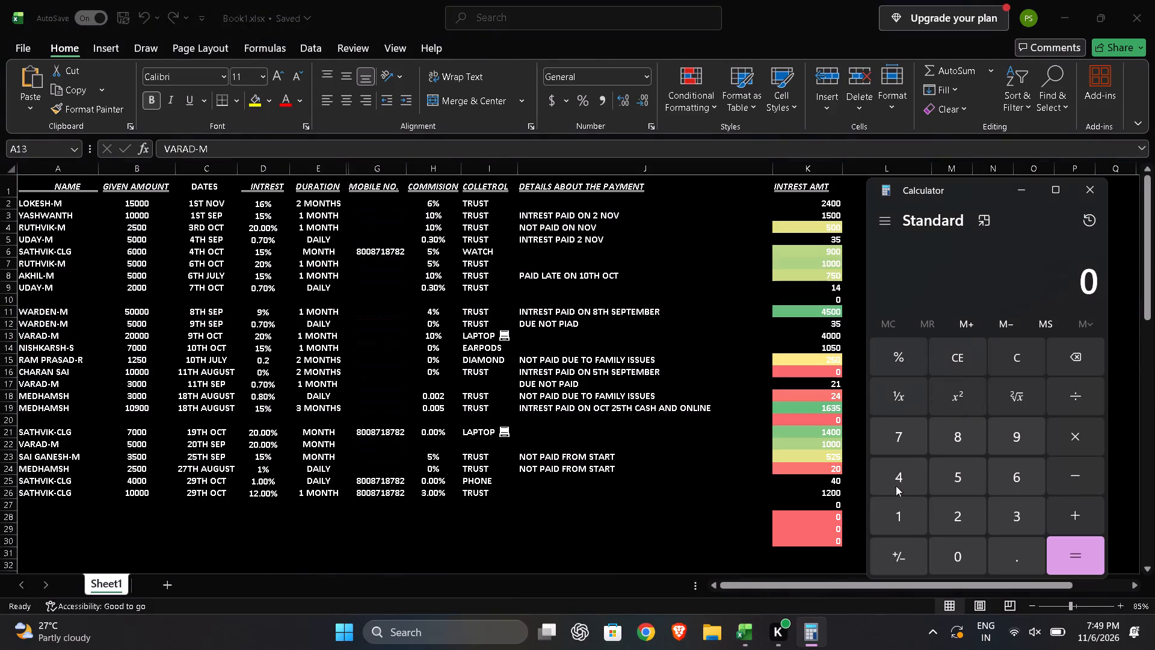
click(952, 366)
text(12000)
key(plus)
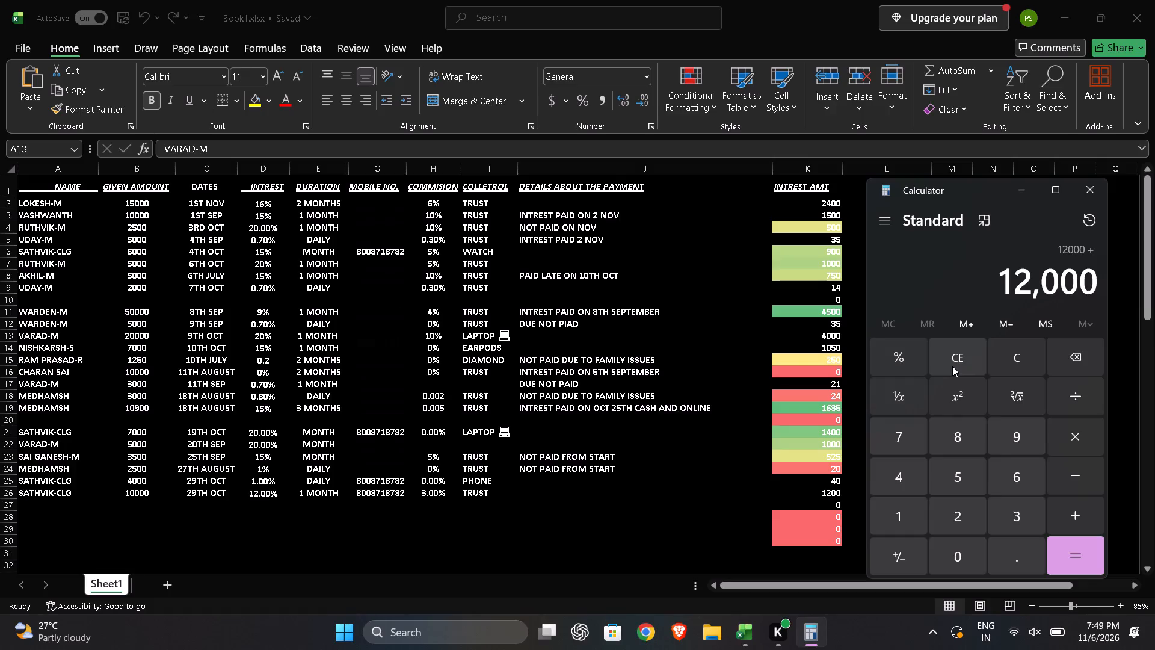
key(BackSpace)
key(BackSpace)
key(BackSpace)
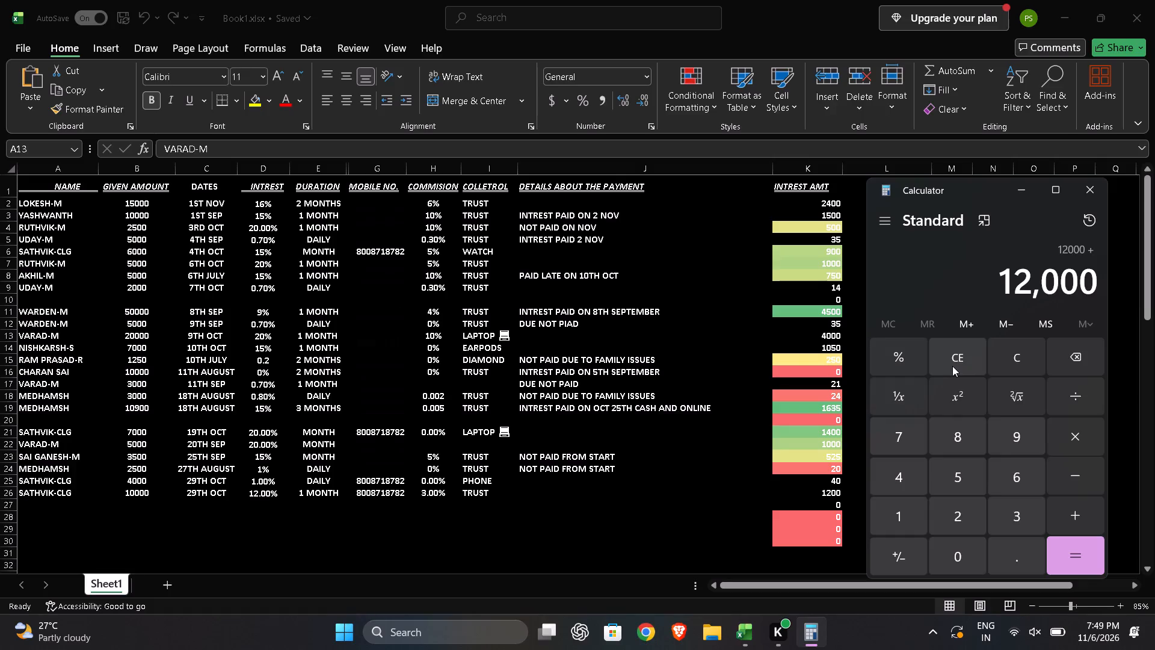
click(952, 366)
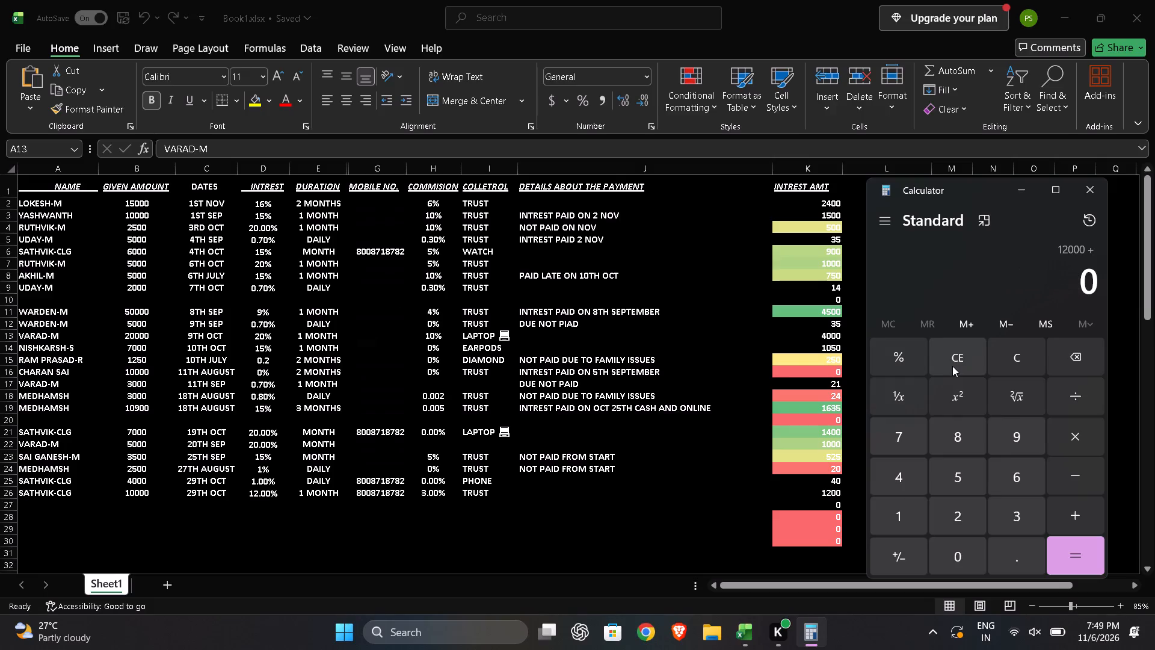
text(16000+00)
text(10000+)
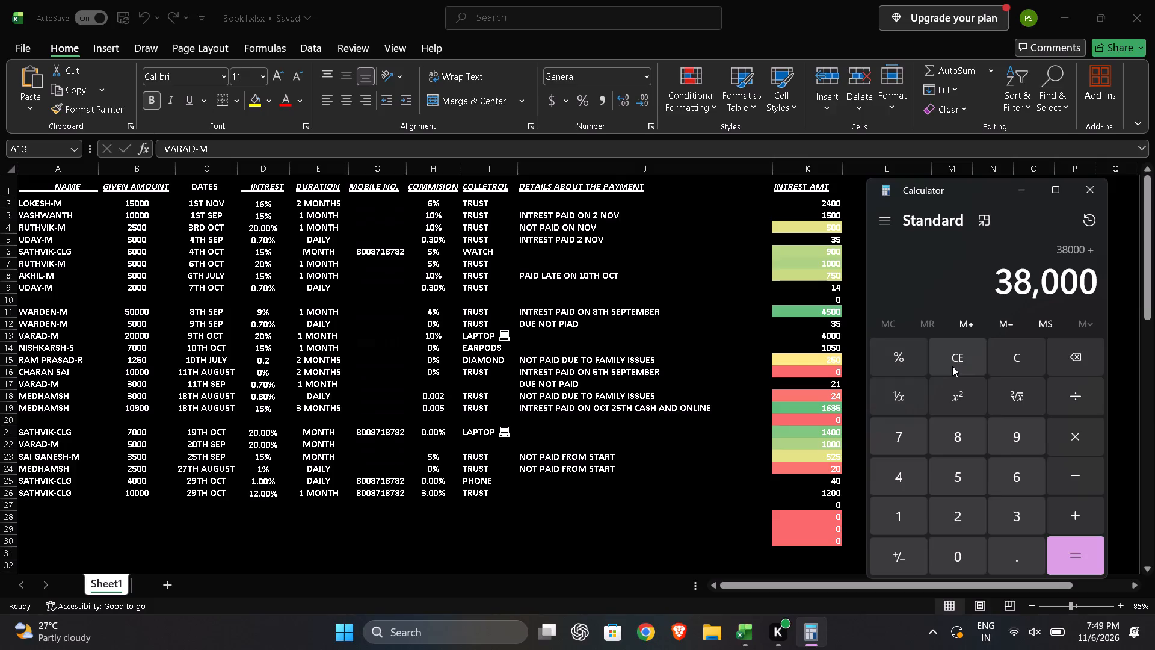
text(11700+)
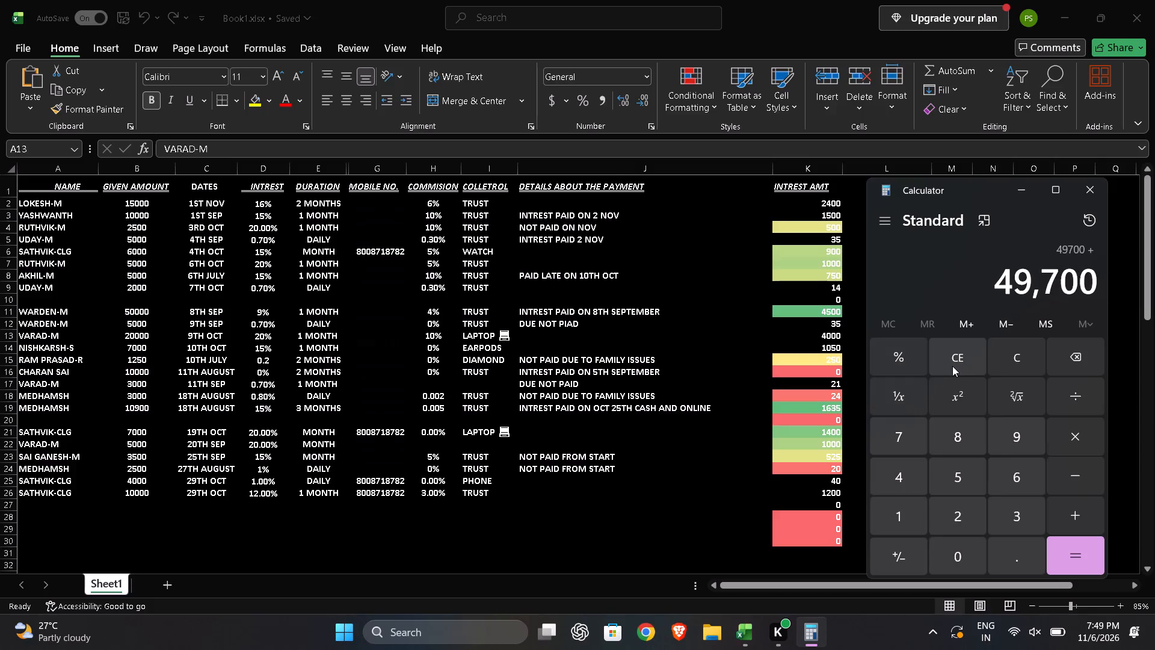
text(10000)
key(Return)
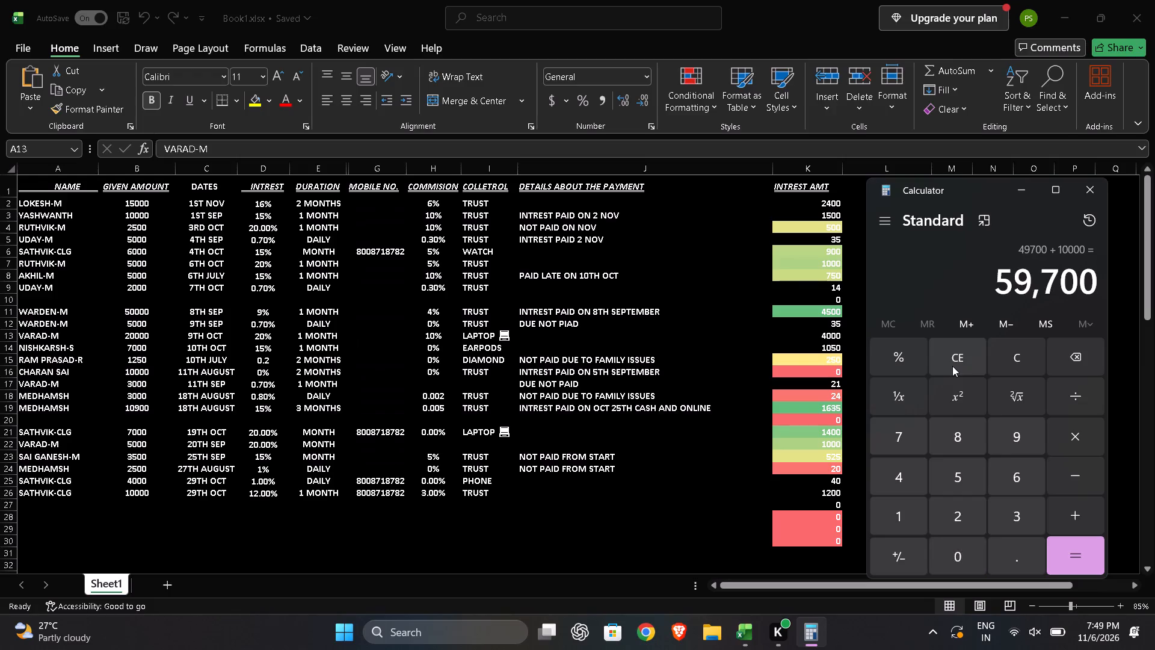
Subtract 2700 from the completed sum.
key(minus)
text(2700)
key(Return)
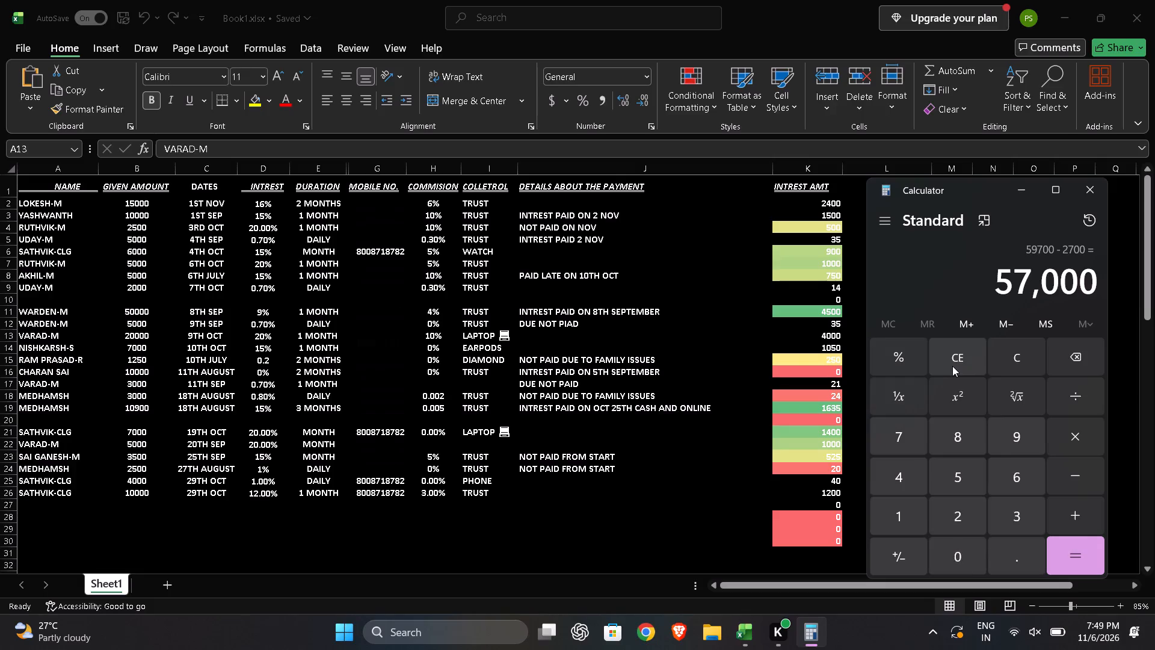
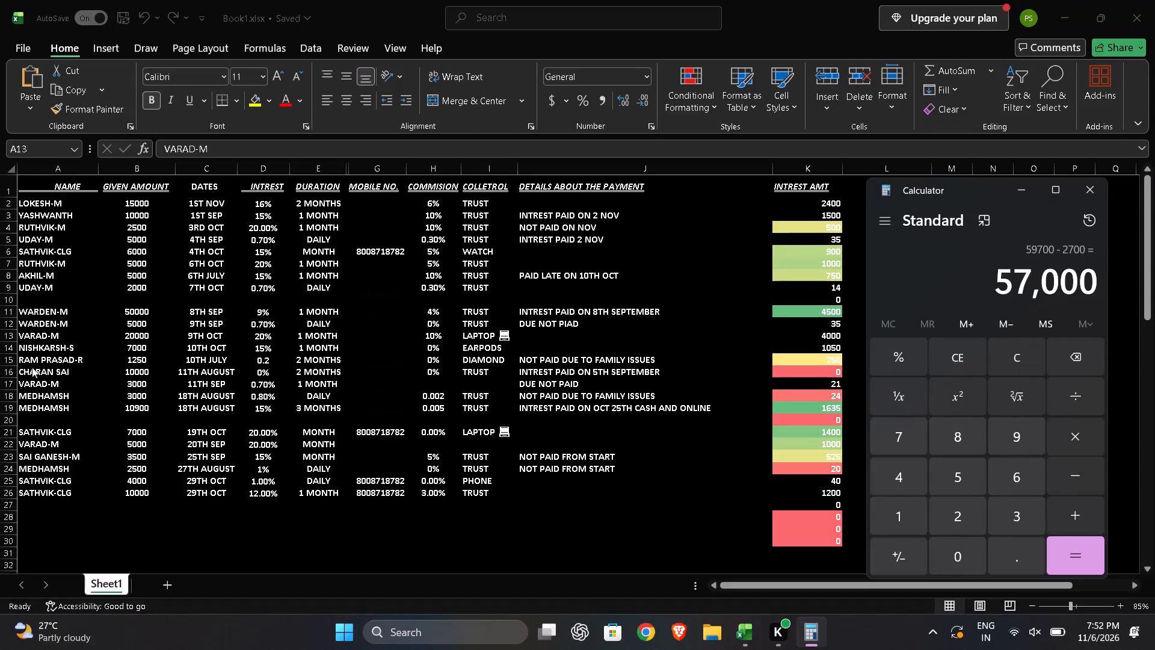
Switch to the Excel workbook and copy the whole loan entry in row 16 into the empty row 89.
click(5, 368)
click(5, 368)
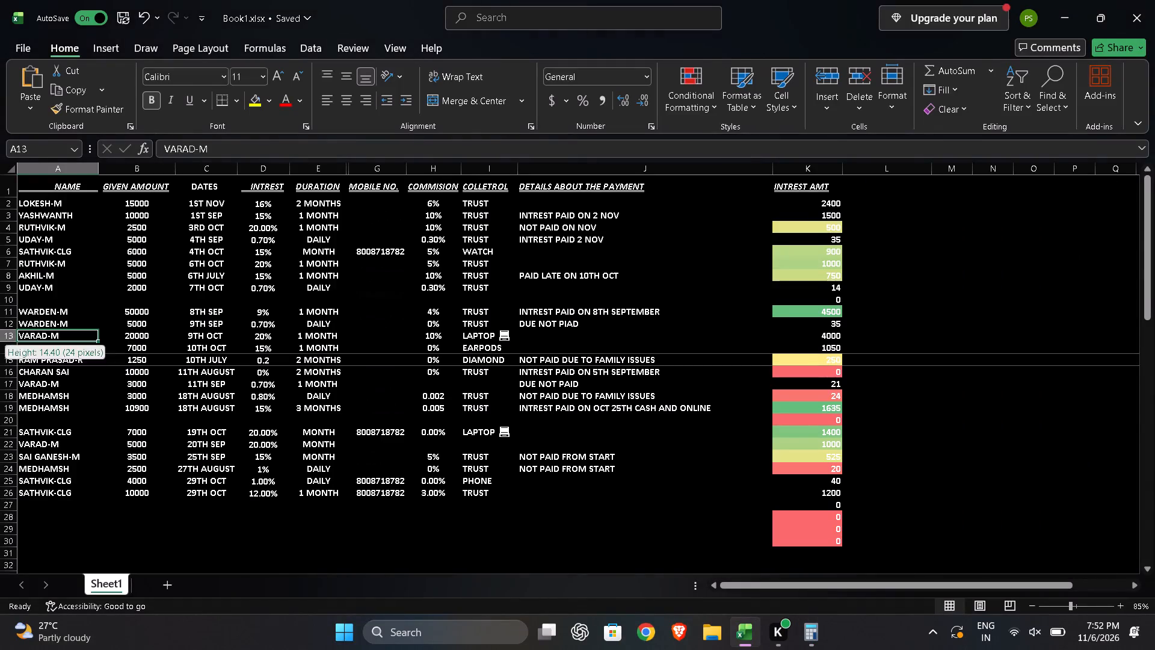
click(7, 374)
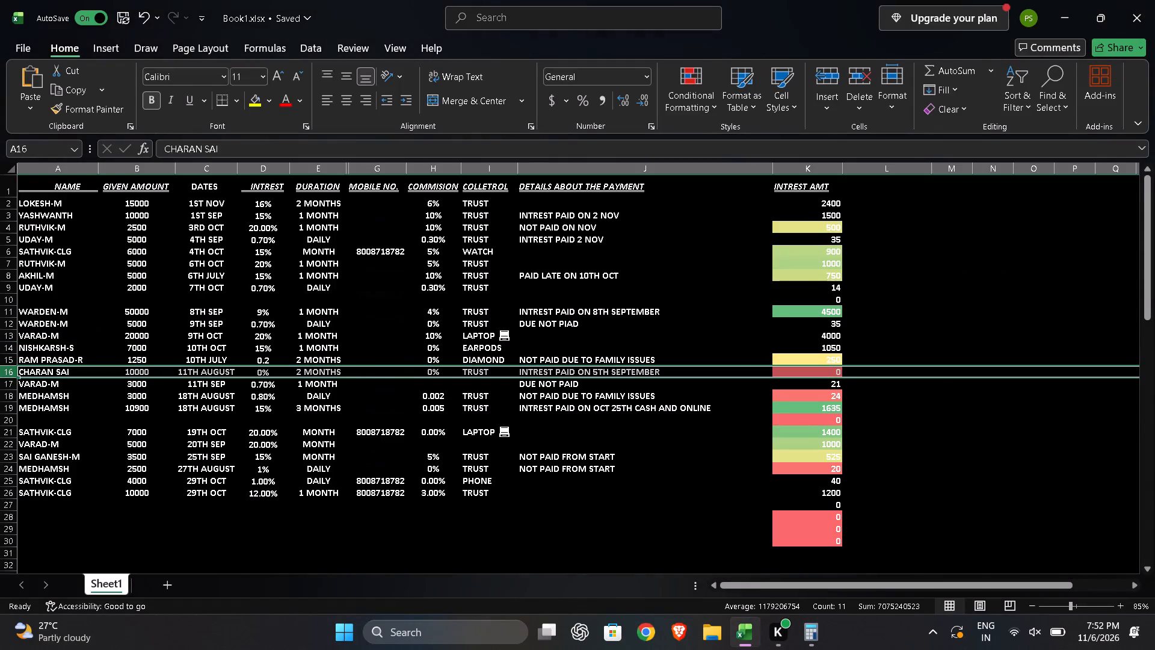
key(ctrl+c)
scroll(140, 362, down, 4)
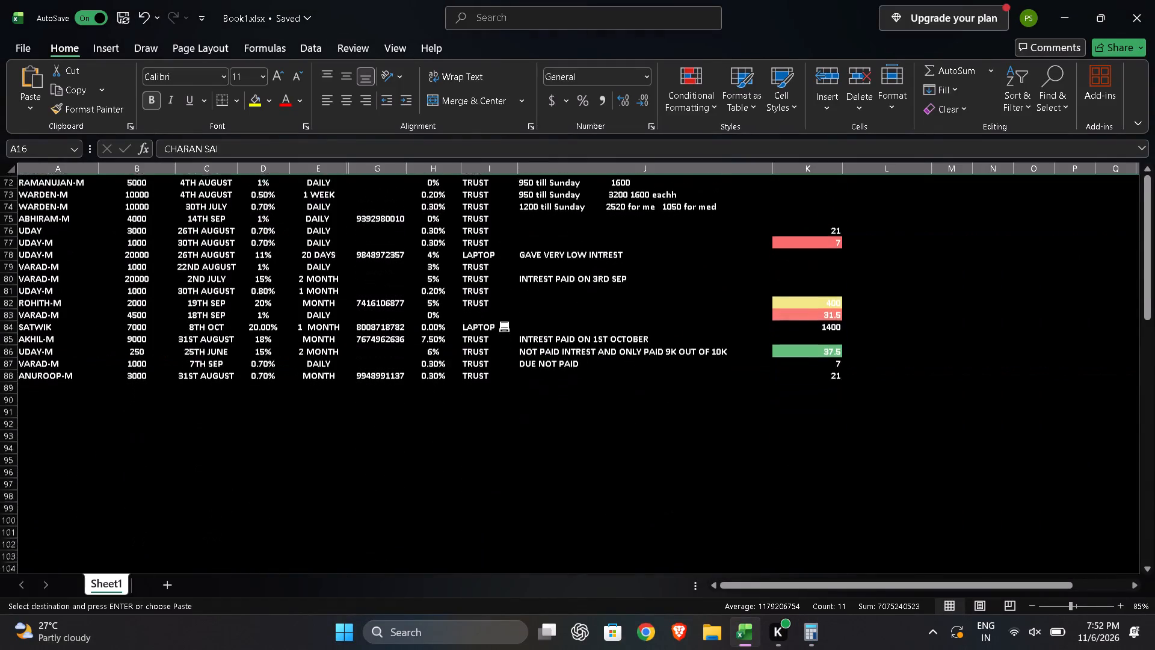
scroll(140, 362, down, 2)
click(9, 376)
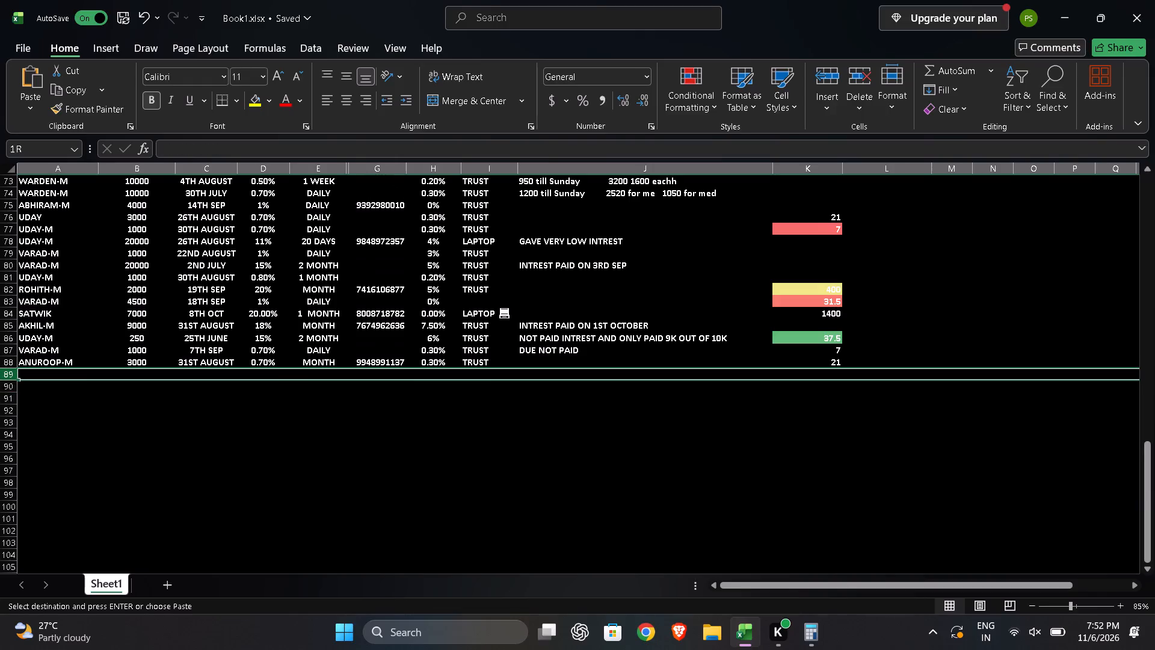
key(ctrl+v)
Clear the original row 16 entry cell by cell, from the name in A16 through the payment details in J16.
scroll(150, 333, up, 5)
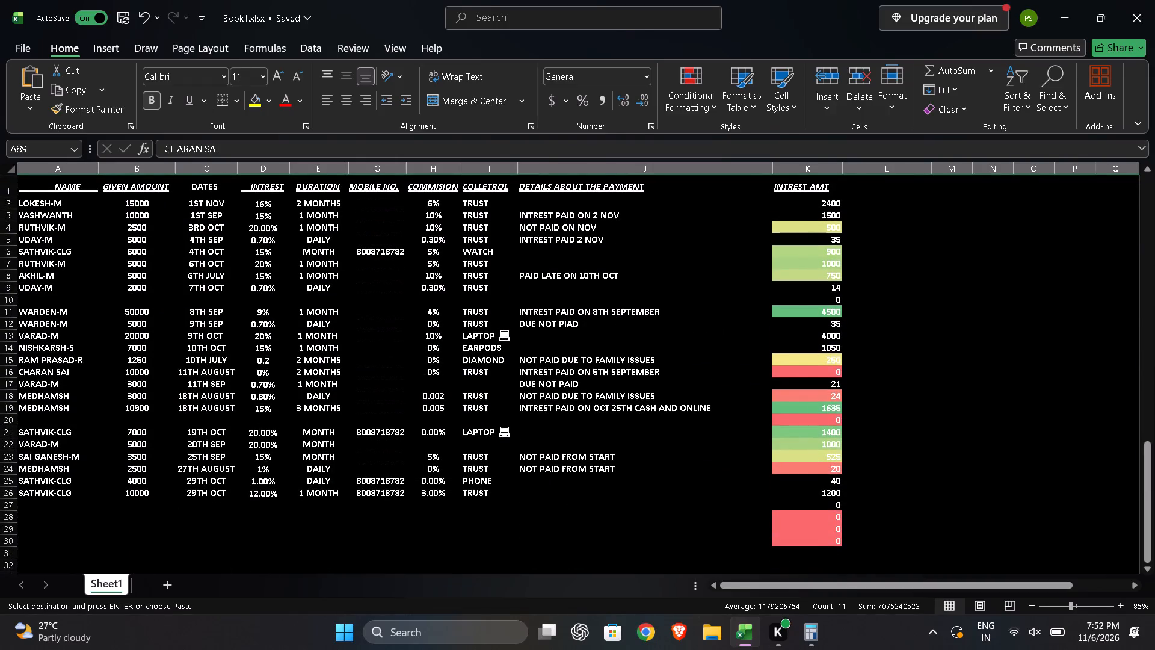
click(51, 370)
click(129, 377)
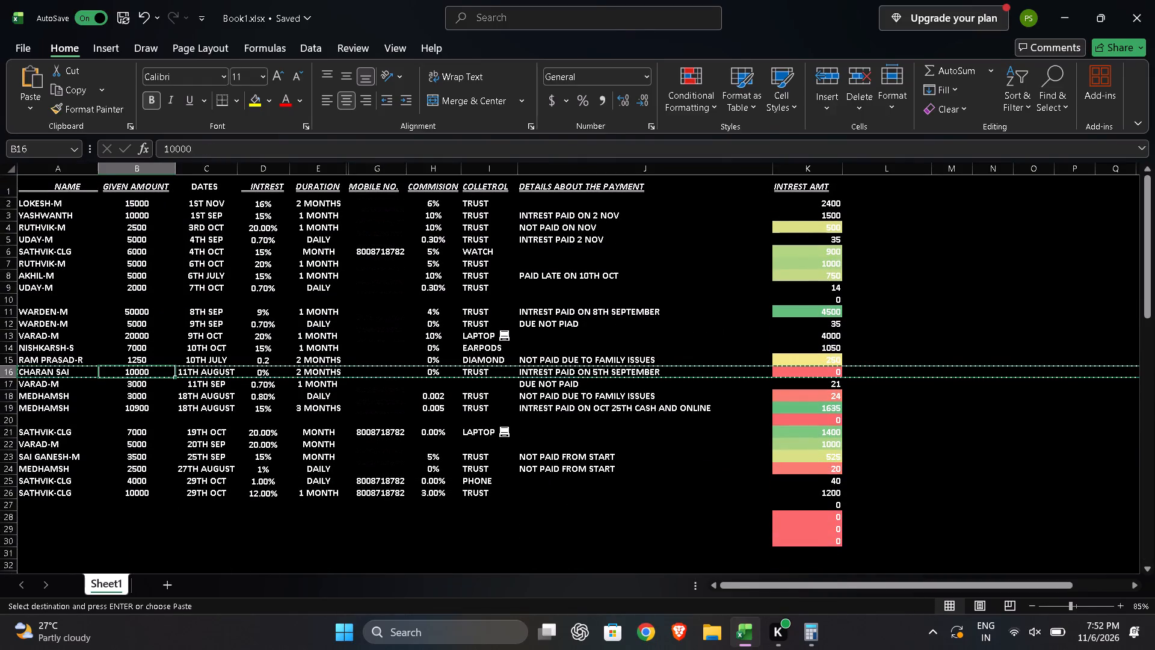
click(67, 369)
key(BackSpace)
key(Right)
key(BackSpace)
key(Right)
key(BackSpace)
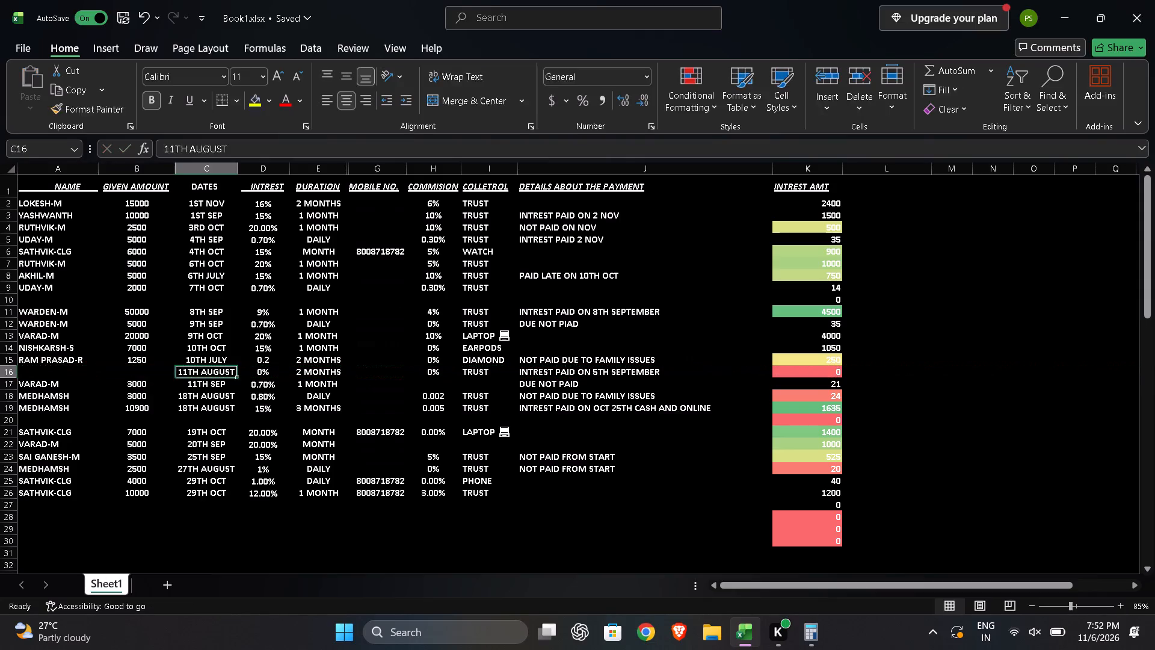
key(Right)
key(BackSpace)
key(Right)
key(BackSpace)
key(Right)
key(BackSpace)
key(Right)
key(BackSpace)
key(Right)
key(BackSpace)
key(Right)
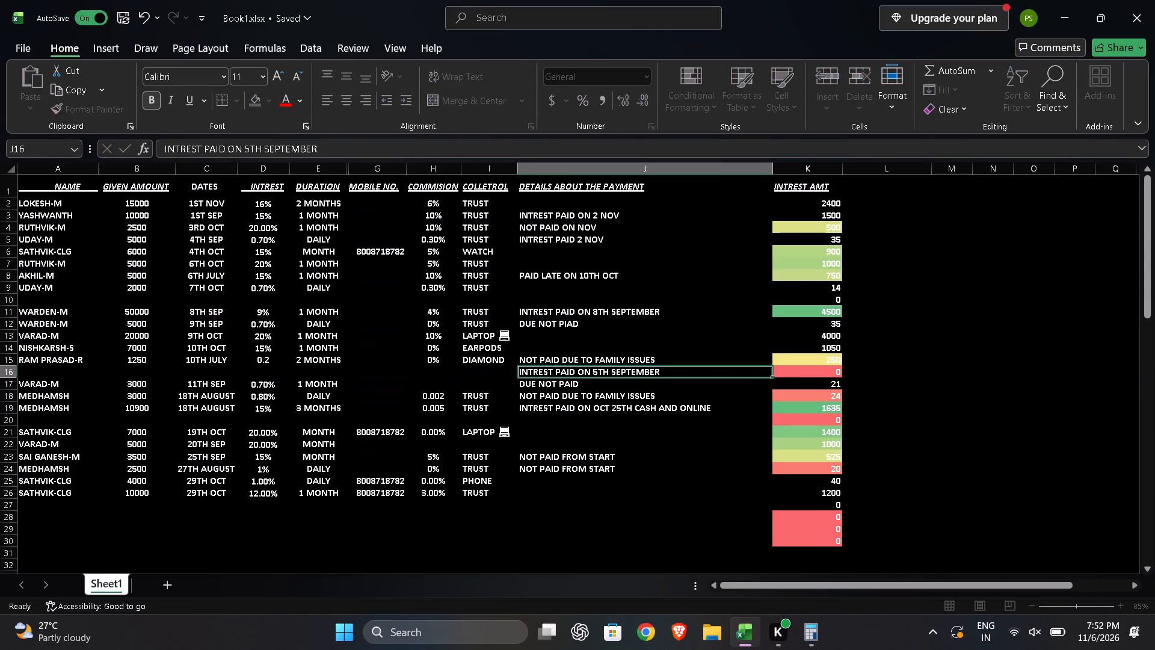
key(BackSpace)
Select the empty cell A44 directly below the SNEHITH entry.
scroll(209, 480, down, 1)
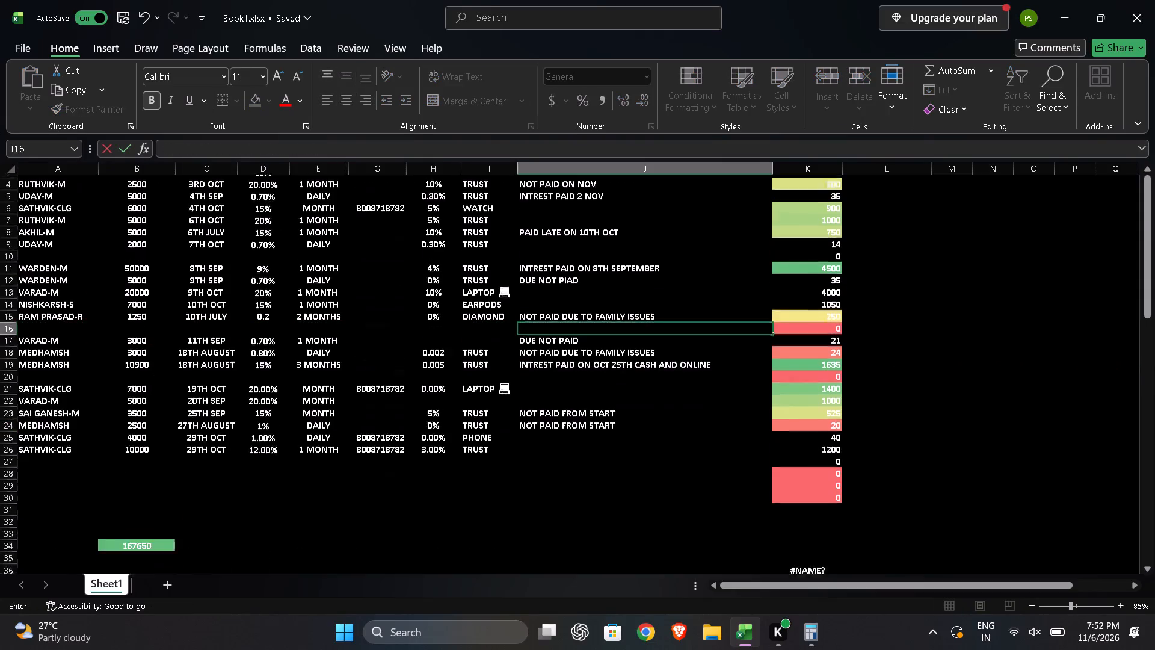
scroll(209, 480, down, 1)
scroll(81, 501, down, 1)
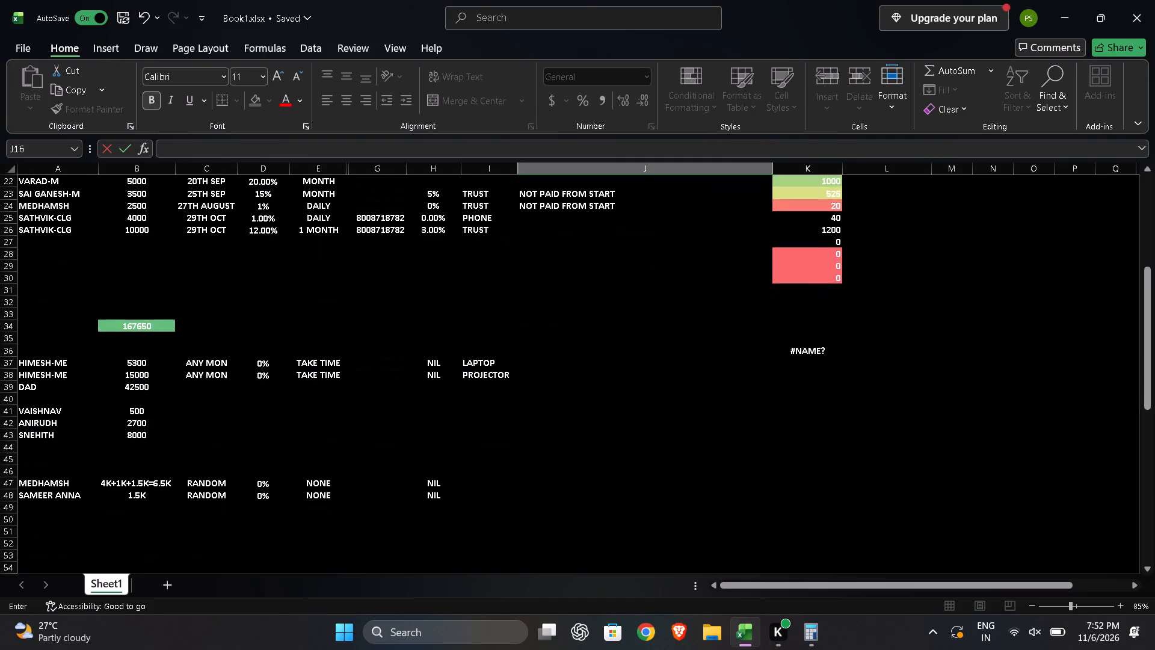
click(28, 446)
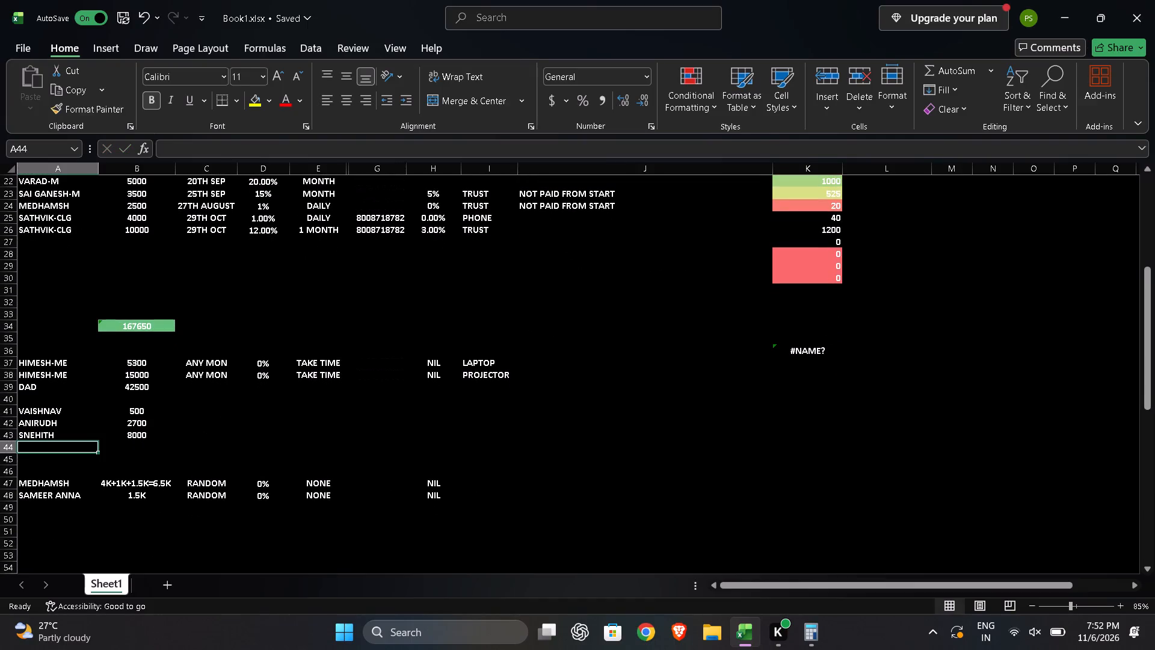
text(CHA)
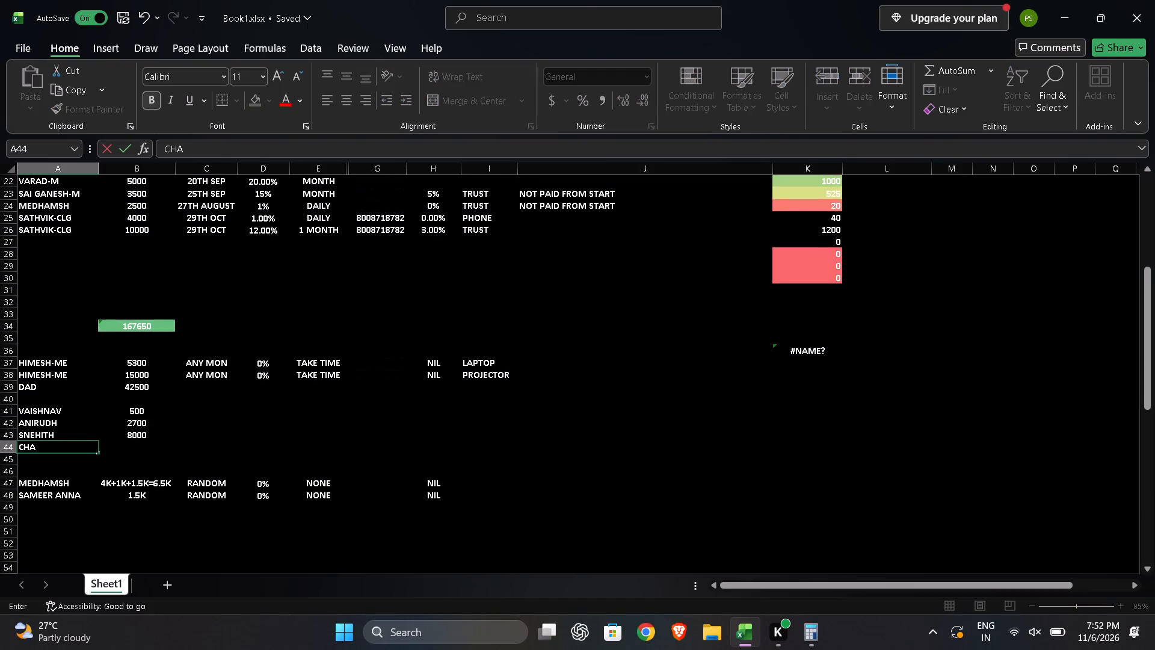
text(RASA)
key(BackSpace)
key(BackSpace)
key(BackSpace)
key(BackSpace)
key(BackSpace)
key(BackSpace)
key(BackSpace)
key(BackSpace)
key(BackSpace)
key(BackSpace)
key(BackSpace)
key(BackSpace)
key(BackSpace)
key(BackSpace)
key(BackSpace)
Enter the new person's name in A44 and the amount 2000 in B44.
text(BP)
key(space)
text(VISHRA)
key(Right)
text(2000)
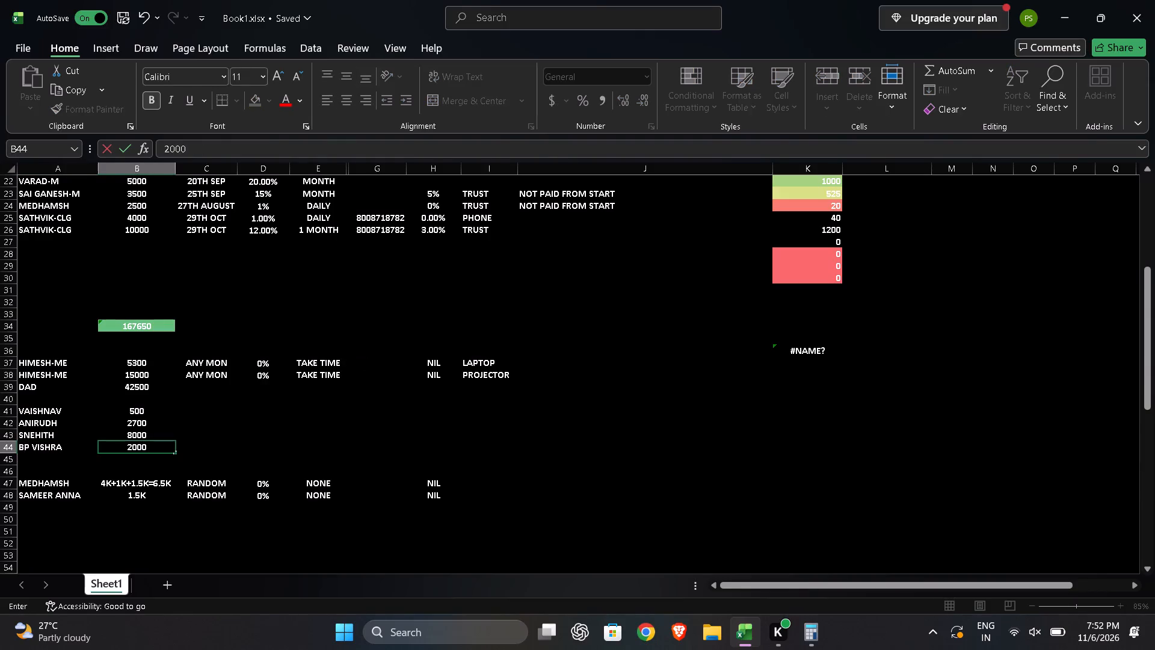
click(211, 451)
Set the DAD amount in B39 to 71800.
triple_click(147, 386)
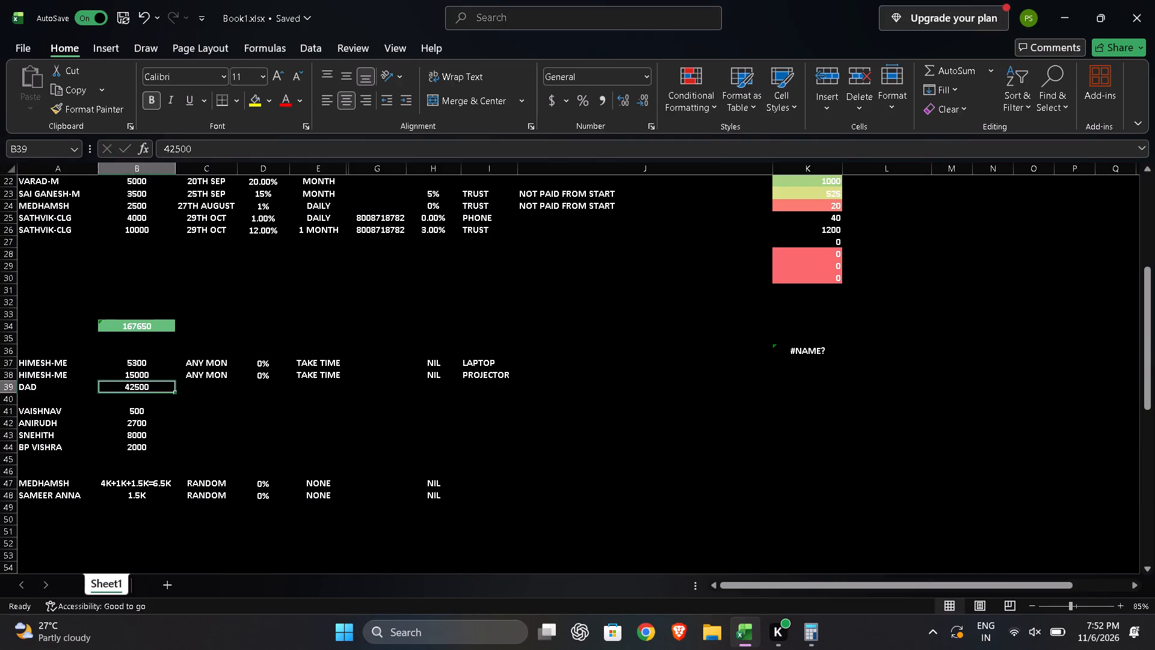
key(BackSpace)
key(BackSpace)
key(BackSpace)
key(BackSpace)
key(BackSpace)
key(BackSpace)
key(BackSpace)
key(BackSpace)
key(BackSpace)
key(BackSpace)
key(BackSpace)
key(BackSpace)
key(BackSpace)
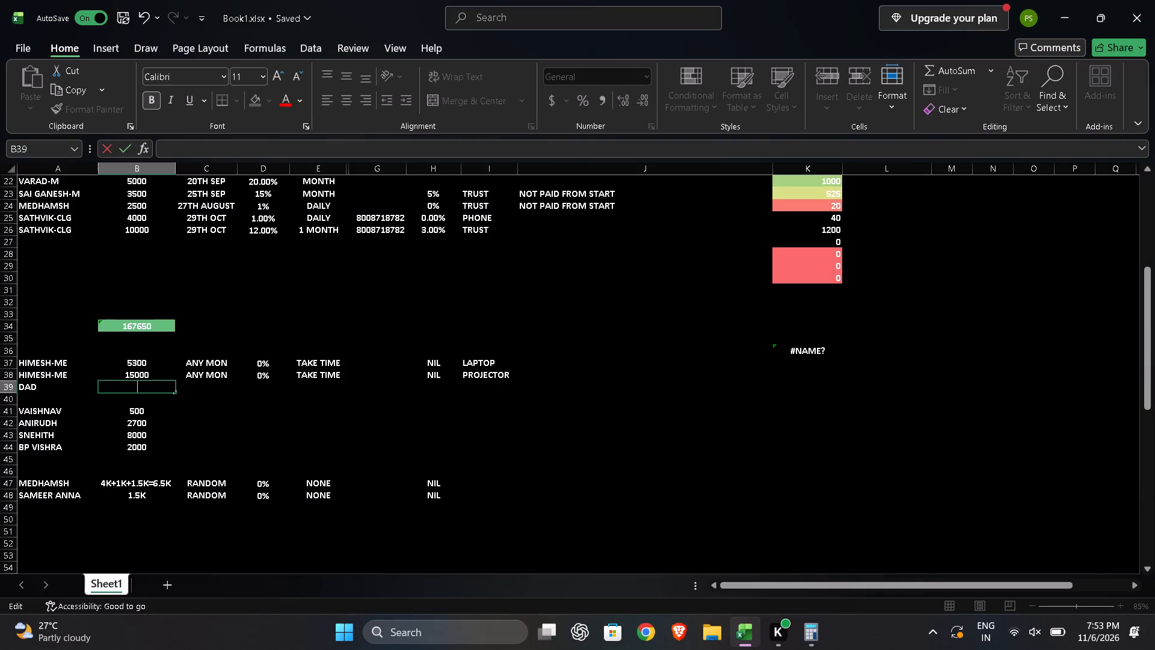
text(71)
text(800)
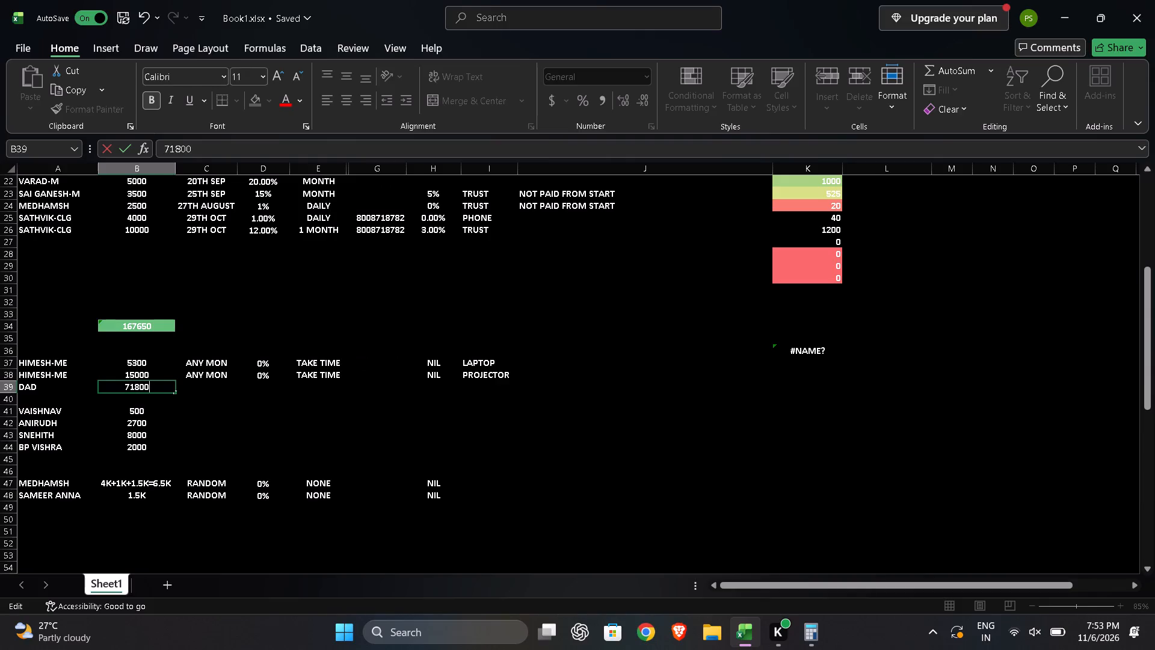
click(234, 385)
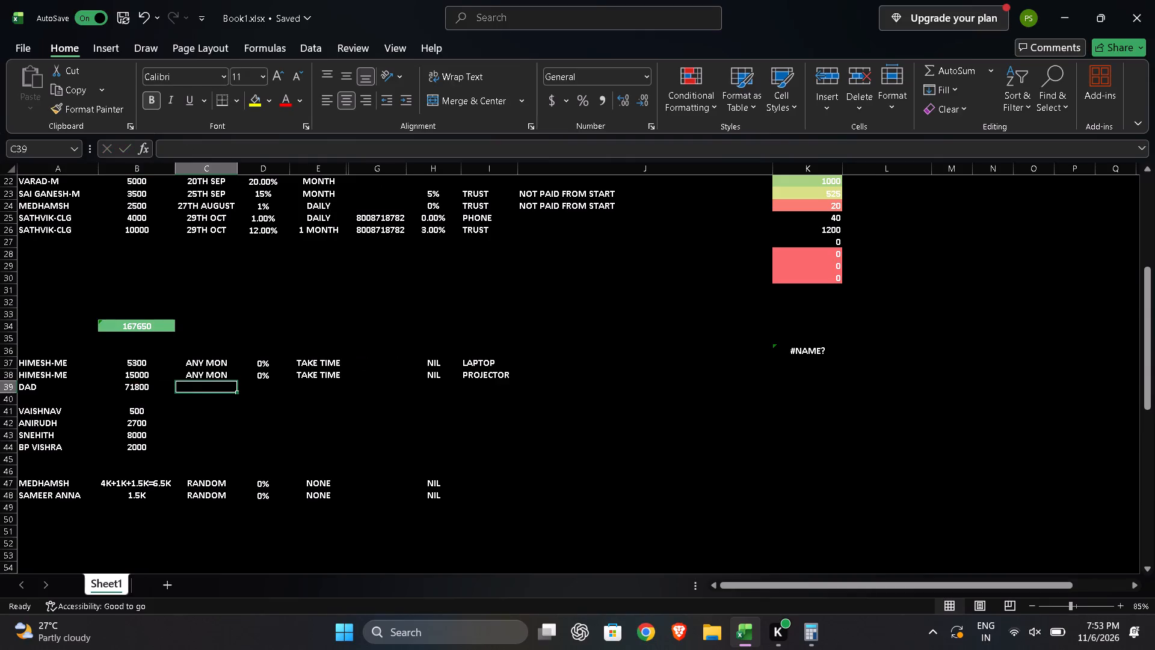
Examine the lower entries around row 47 and recheck the main loan list, especially rows 9 to 12 and 15.
scroll(186, 433, down, 1)
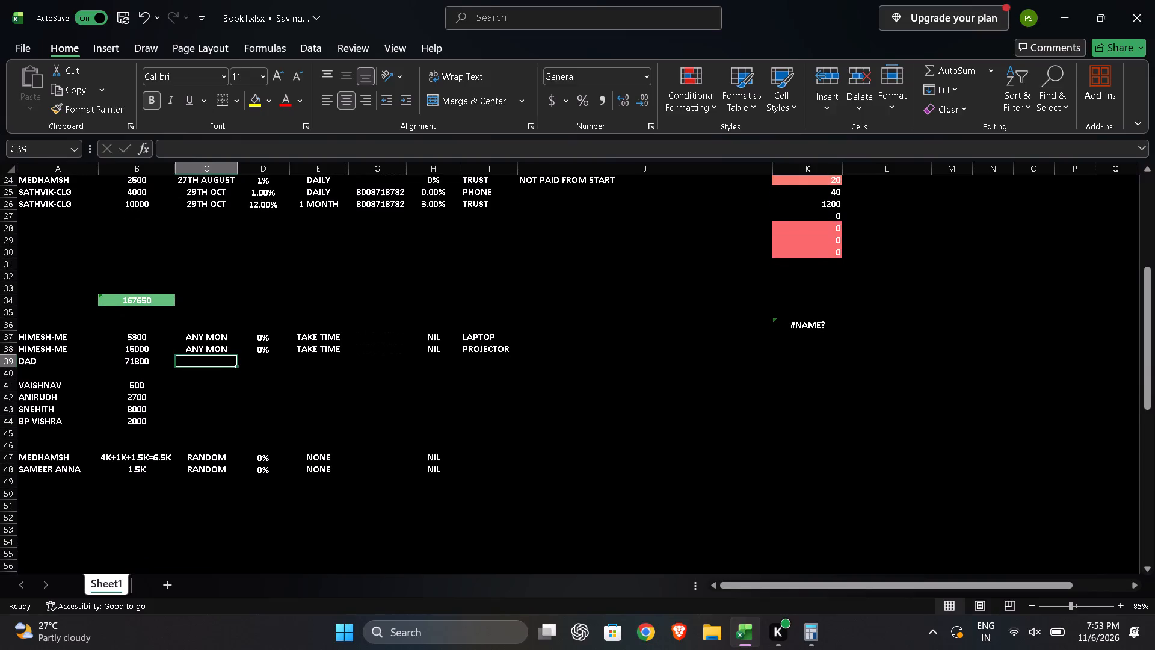
scroll(186, 433, up, 1)
scroll(220, 358, down, 1)
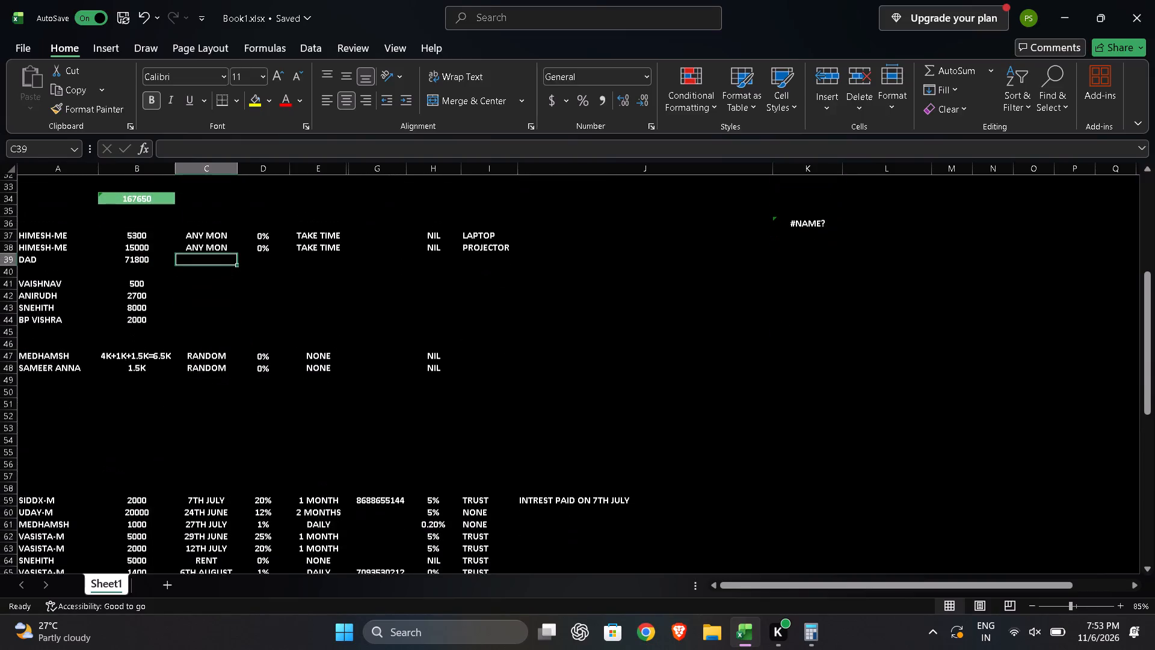
click(123, 353)
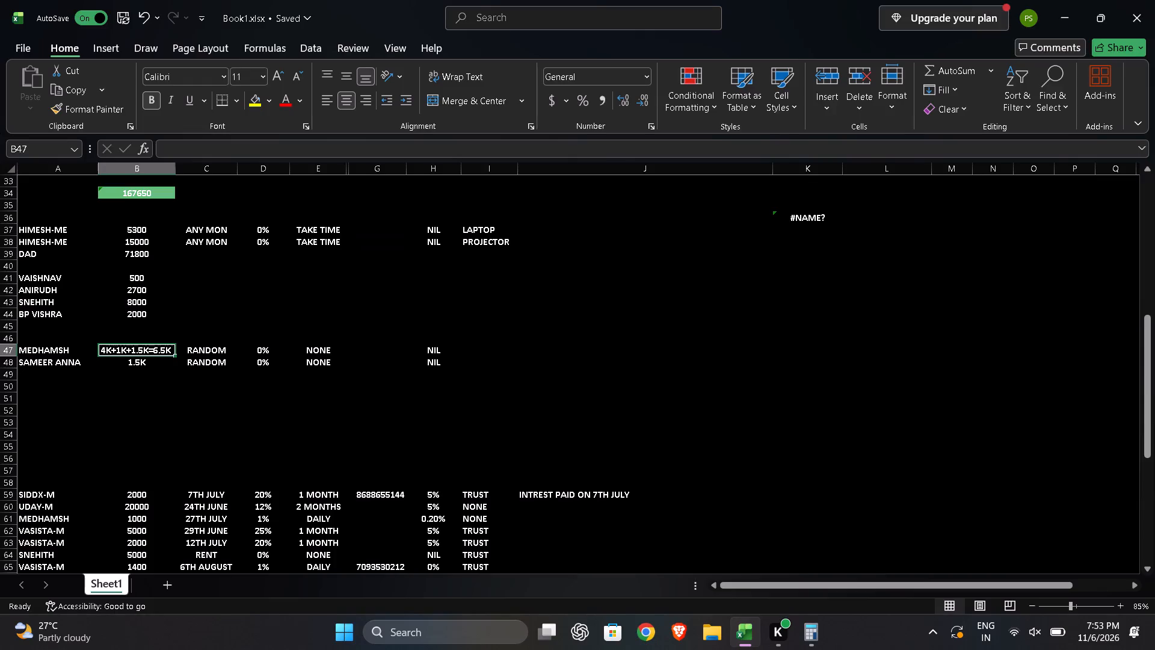
scroll(171, 348, down, 1)
scroll(171, 348, up, 5)
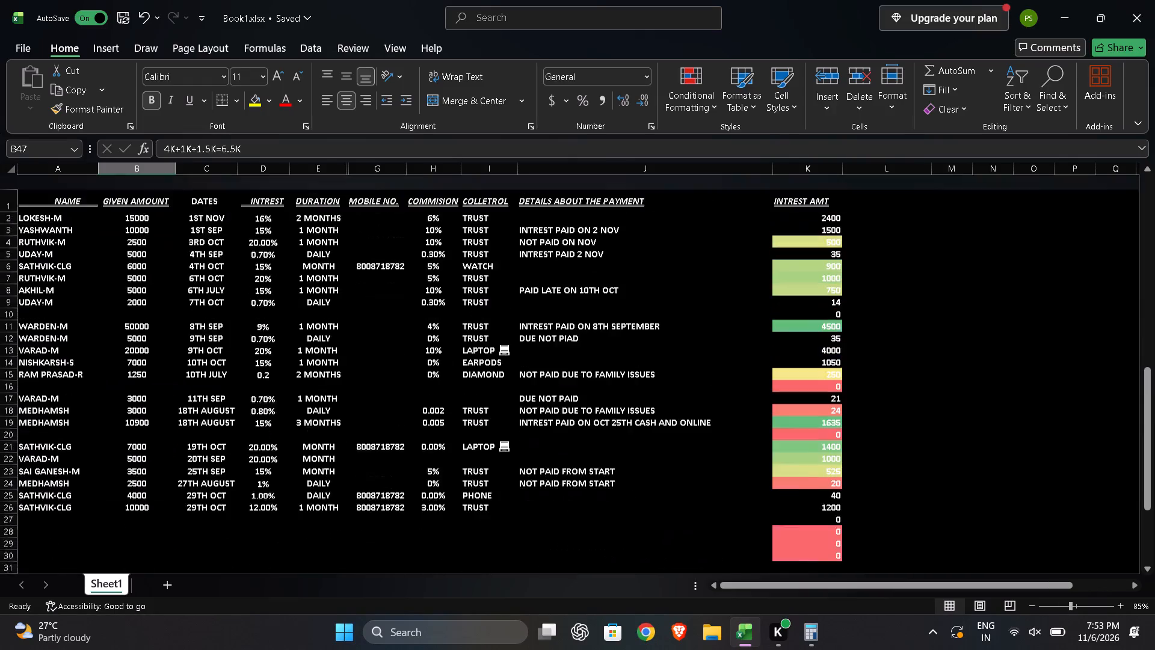
scroll(171, 348, up, 1)
click(128, 309)
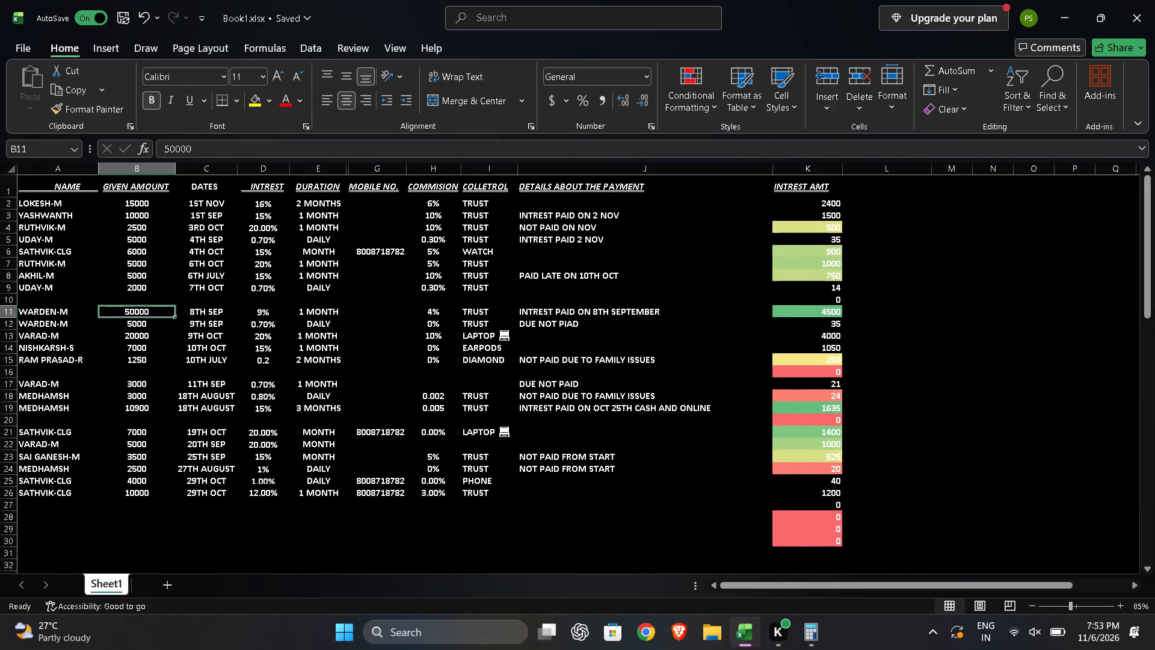
click(54, 326)
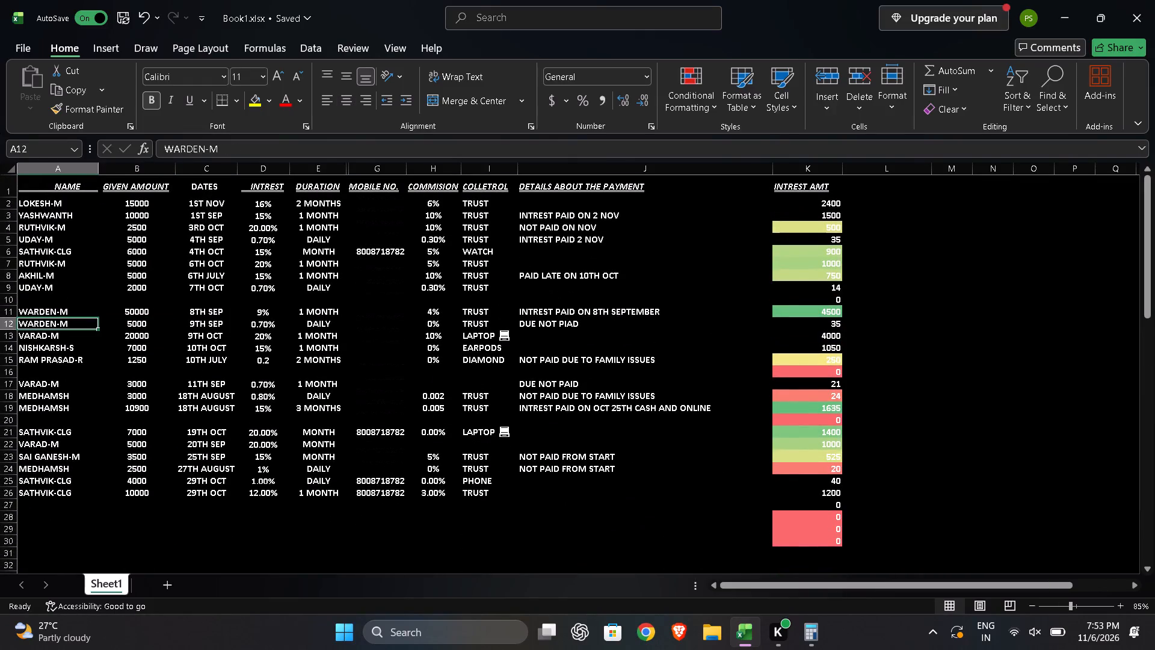
click(257, 362)
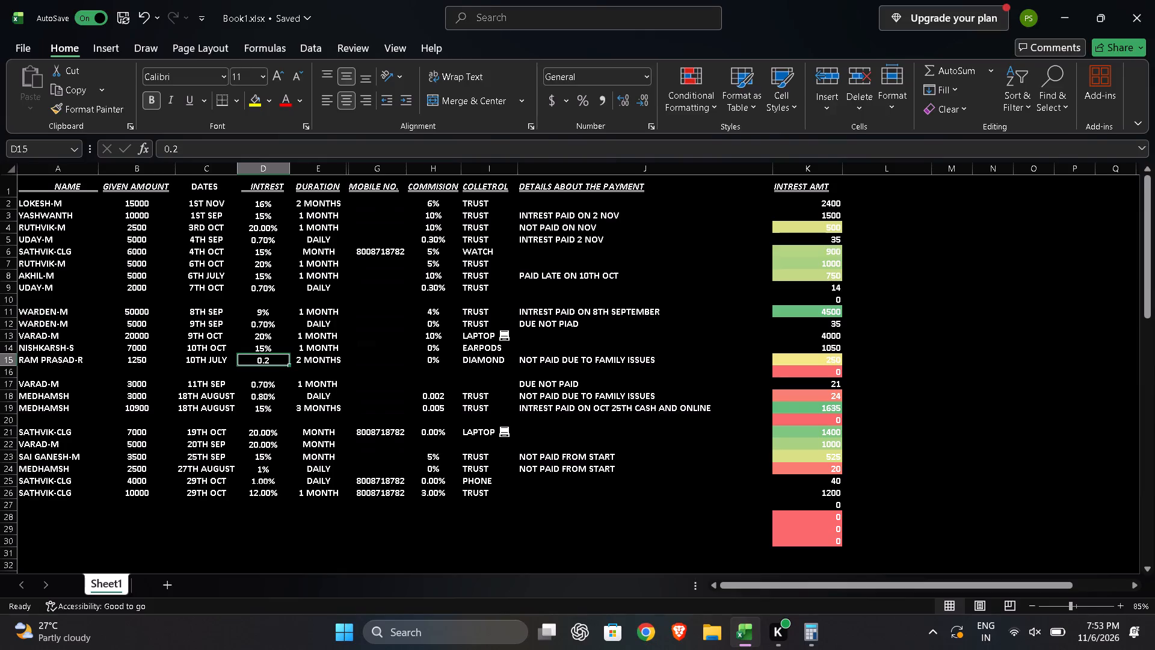
click(307, 361)
click(176, 362)
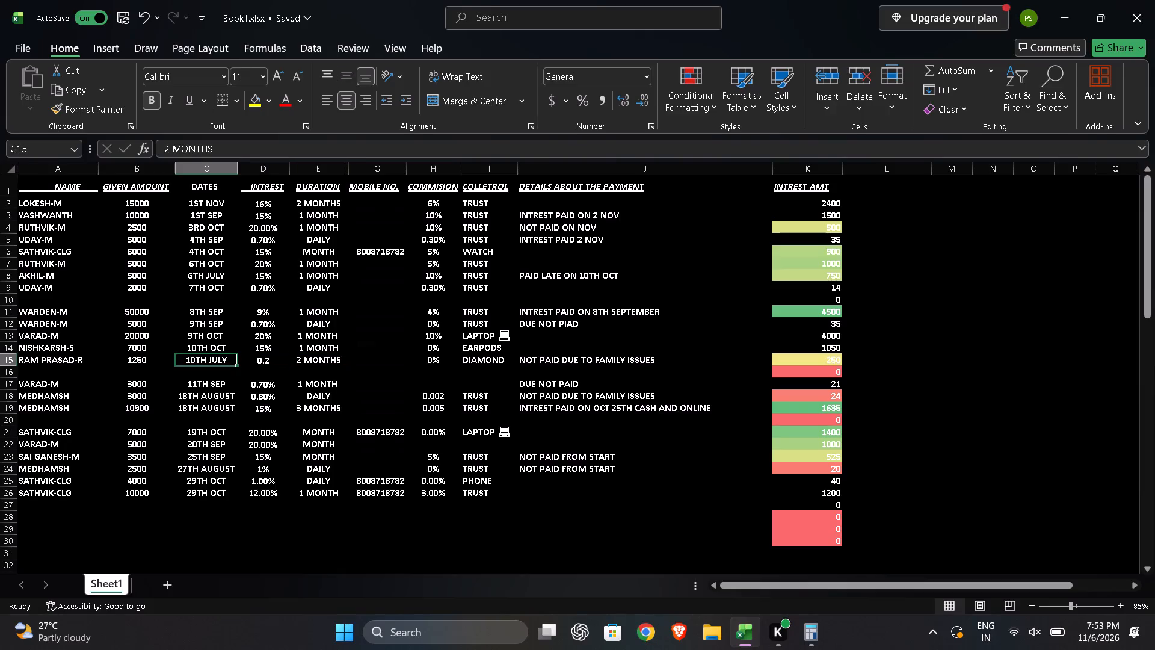
click(147, 353)
click(146, 361)
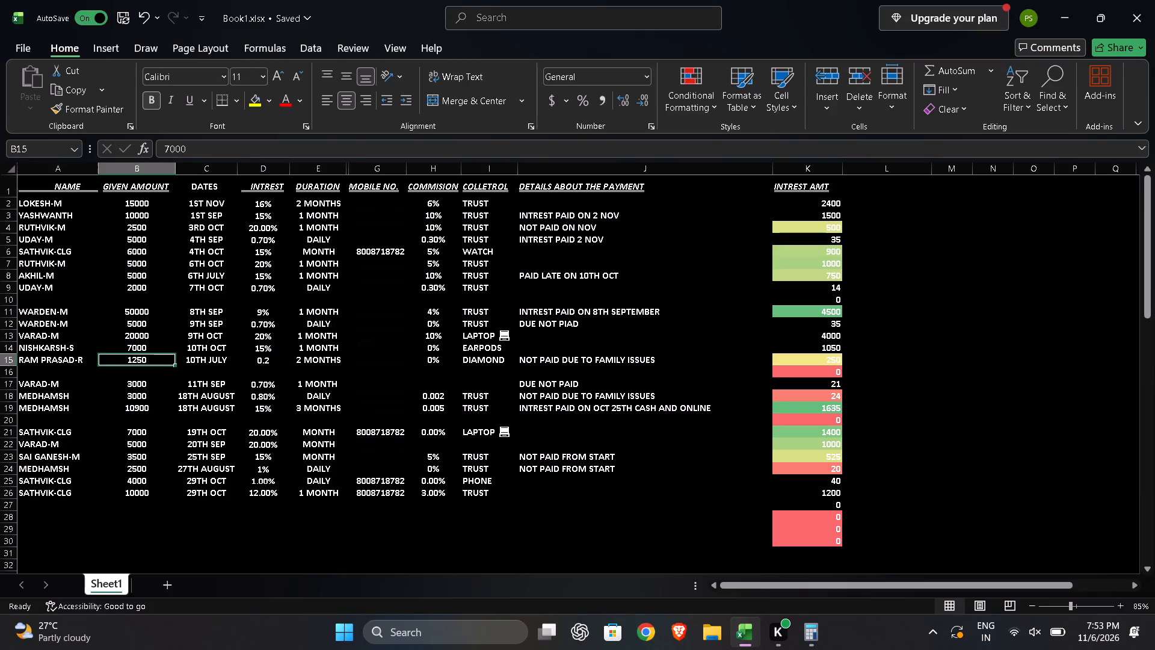
click(147, 312)
click(5, 297)
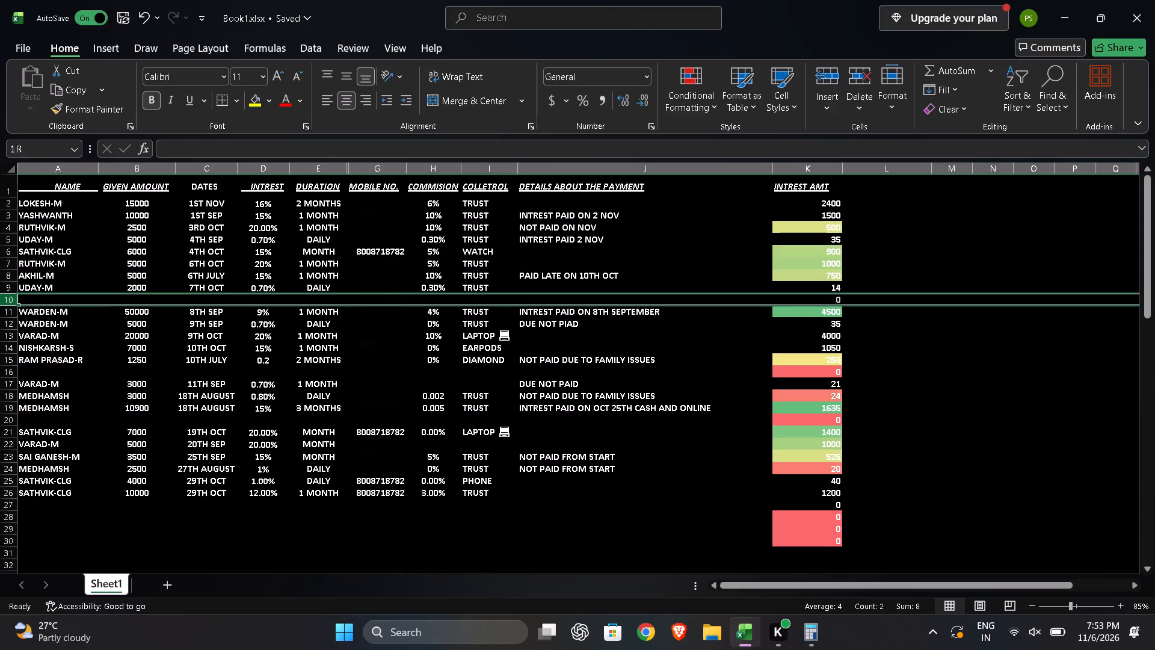
click(8, 289)
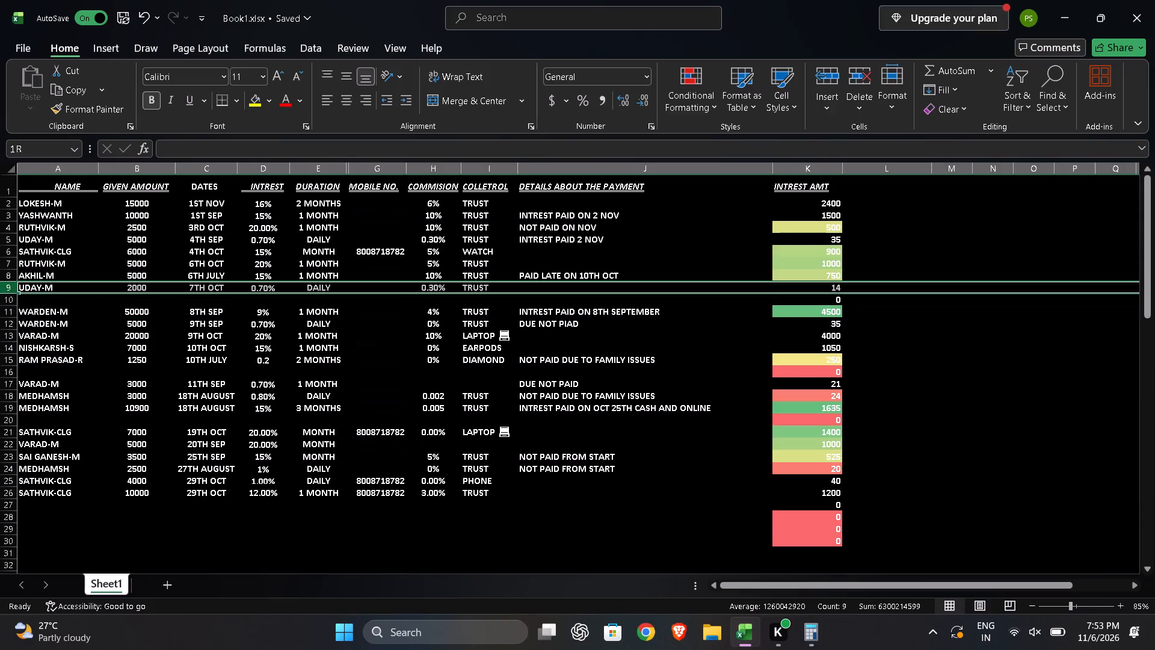
click(11, 297)
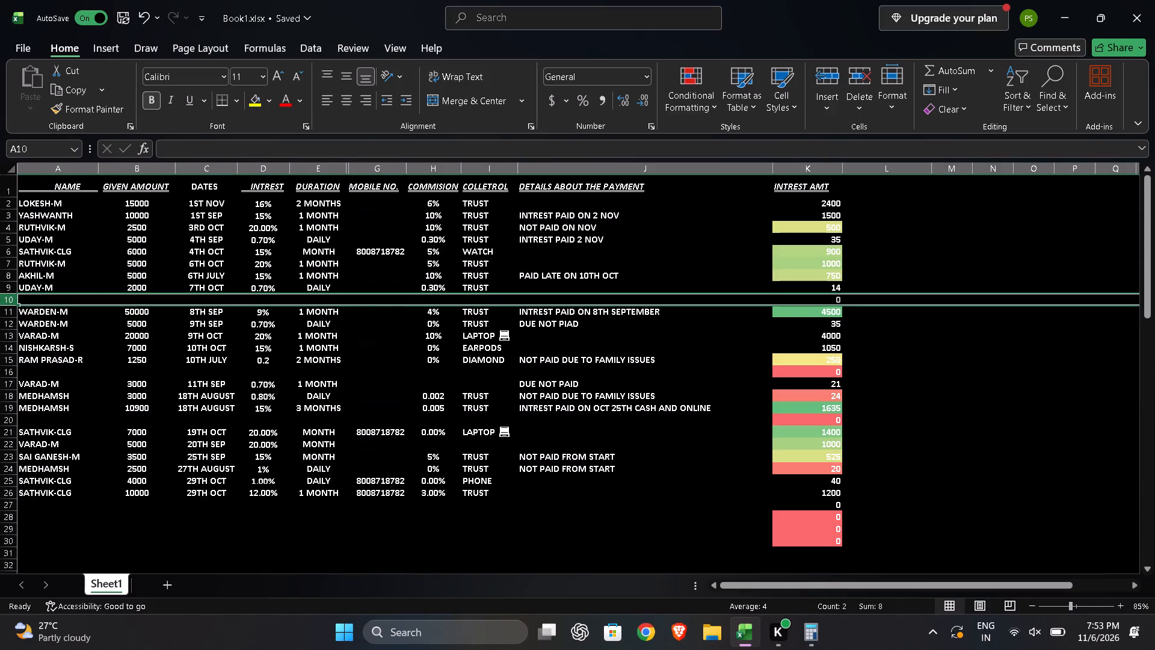
click(52, 319)
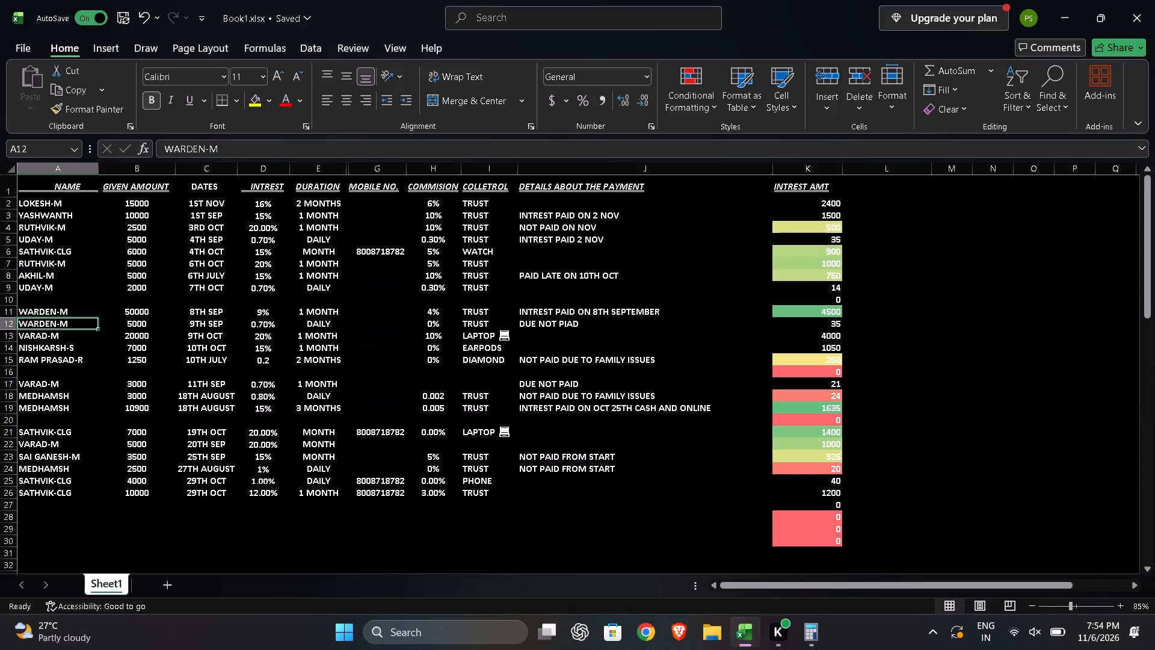
Switch to Calculator and compute 50200 minus 6000, plus 10000.
click(819, 631)
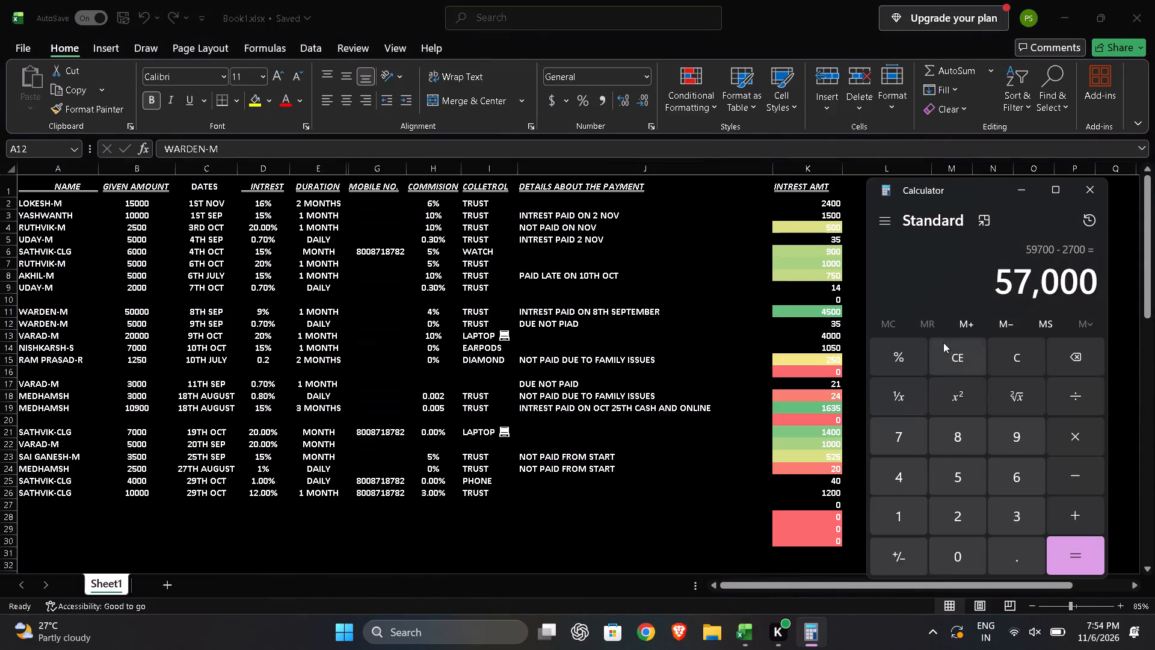
click(949, 346)
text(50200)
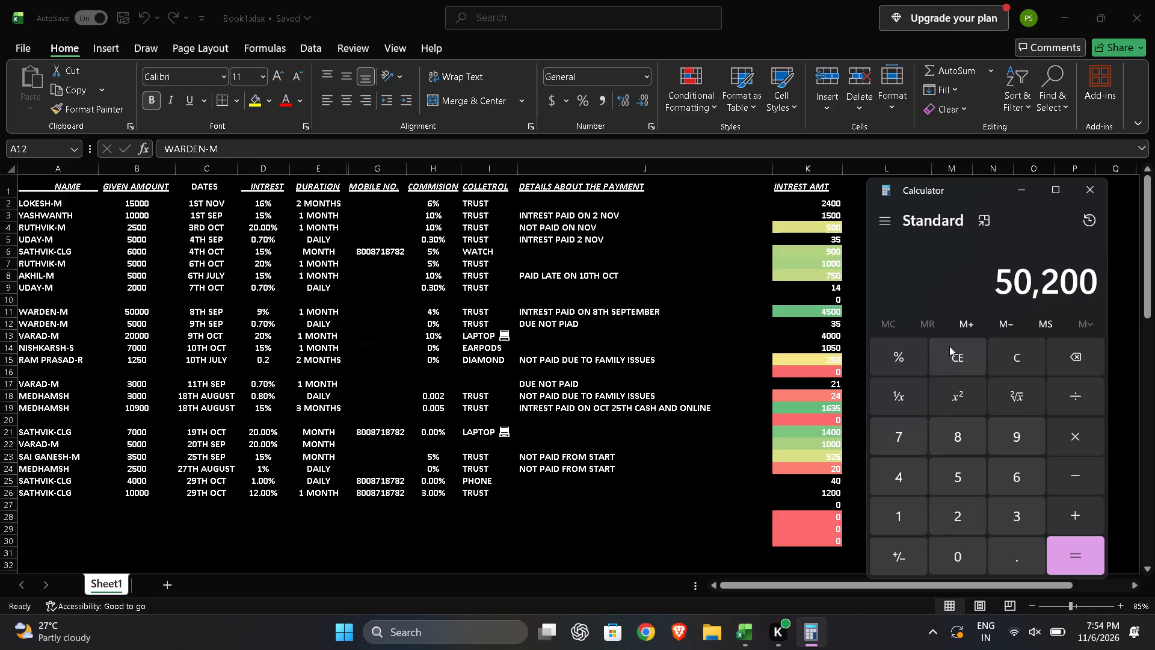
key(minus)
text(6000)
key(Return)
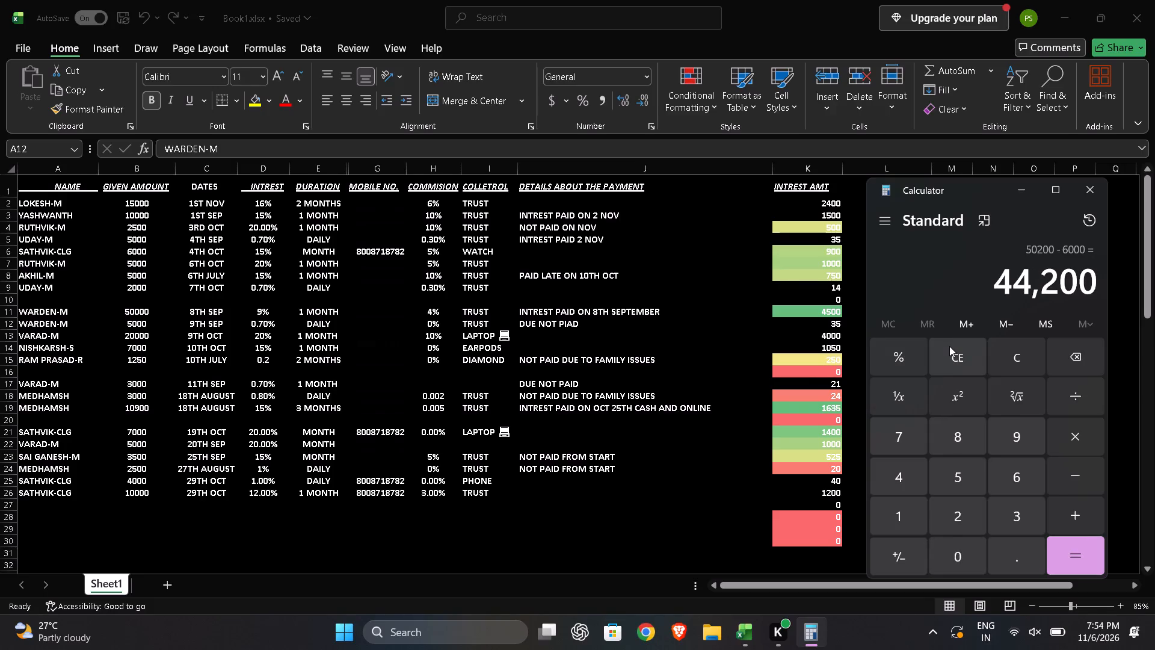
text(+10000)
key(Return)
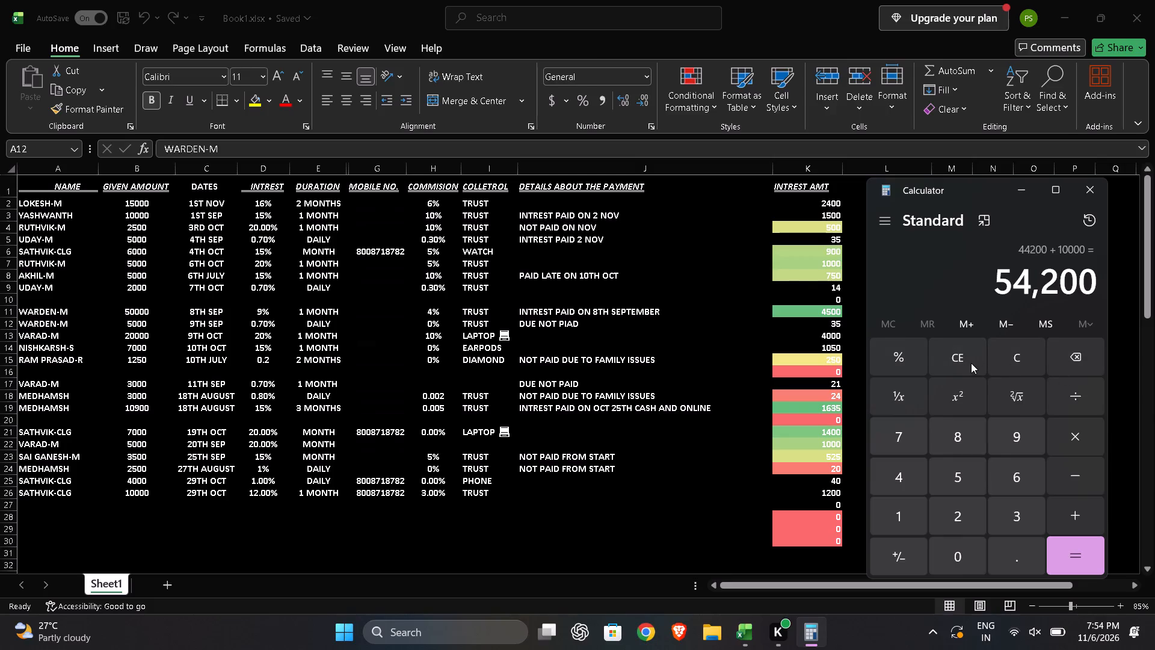
Clear the calculation and total 10000, 16000, 6500, 11700 and 10000 in Calculator.
click(971, 363)
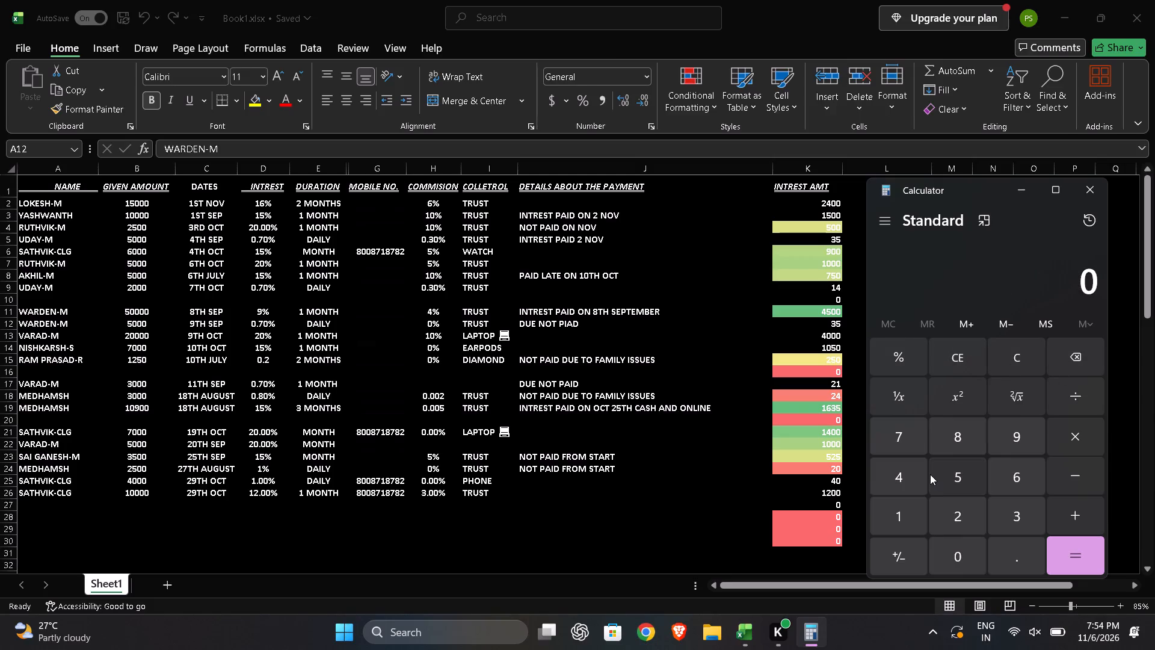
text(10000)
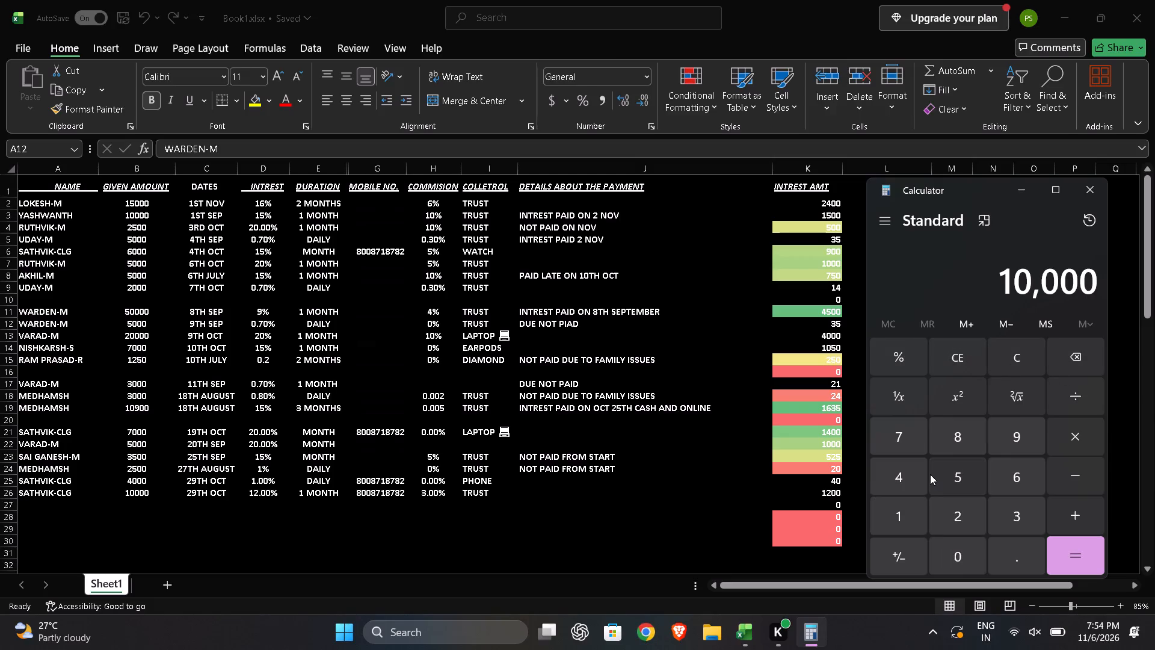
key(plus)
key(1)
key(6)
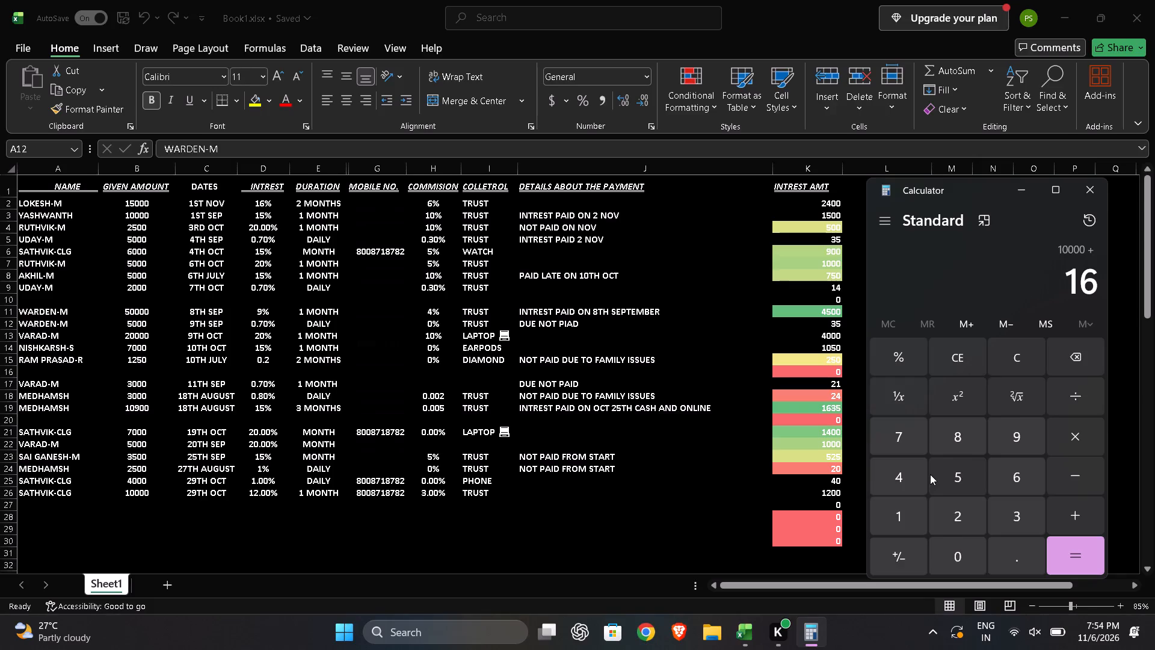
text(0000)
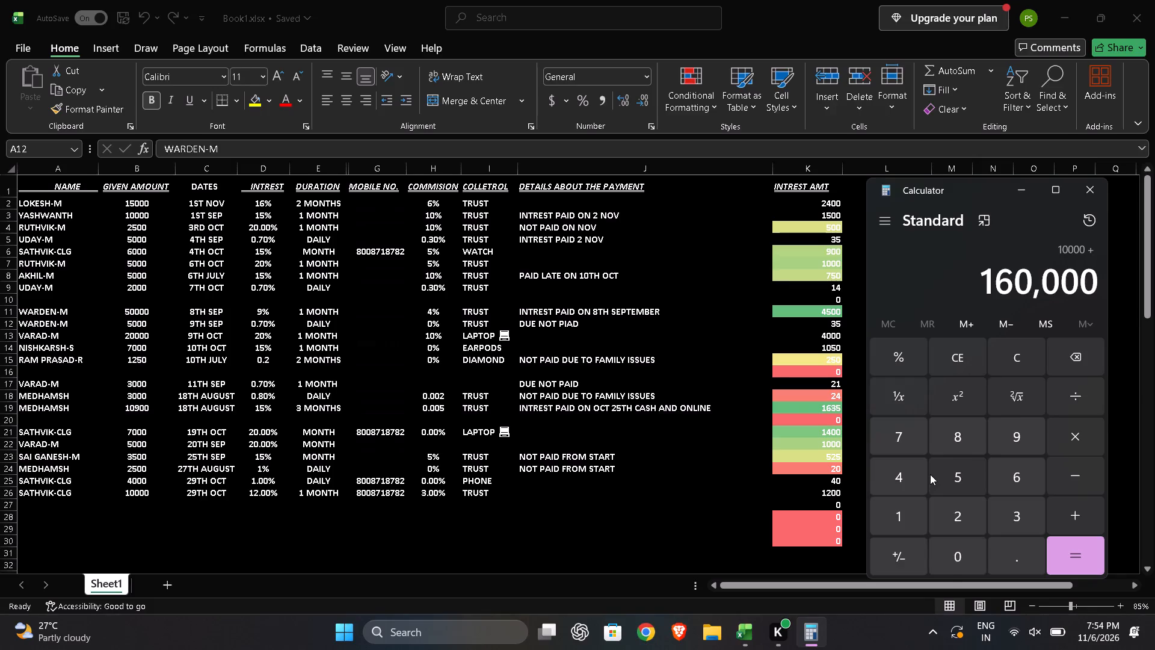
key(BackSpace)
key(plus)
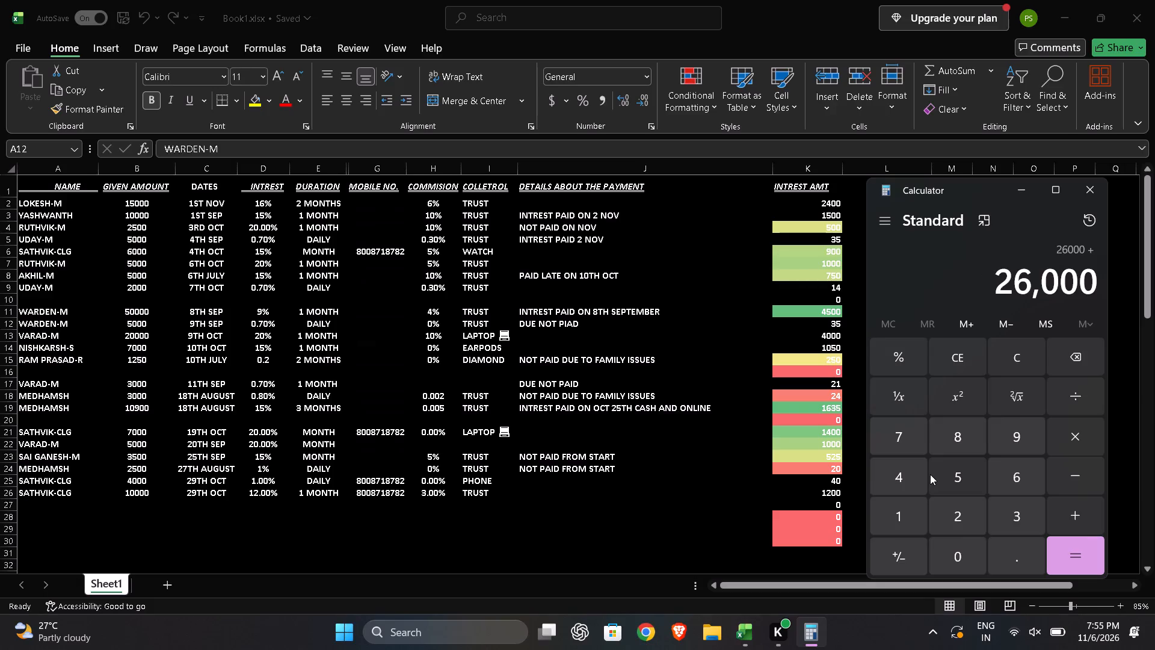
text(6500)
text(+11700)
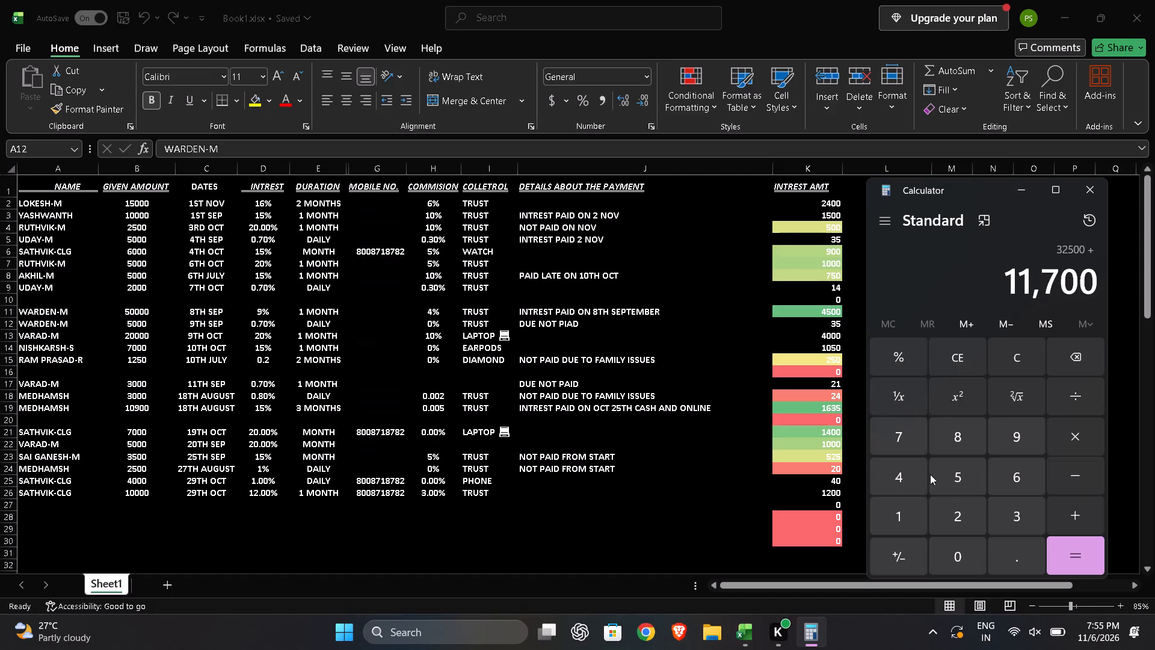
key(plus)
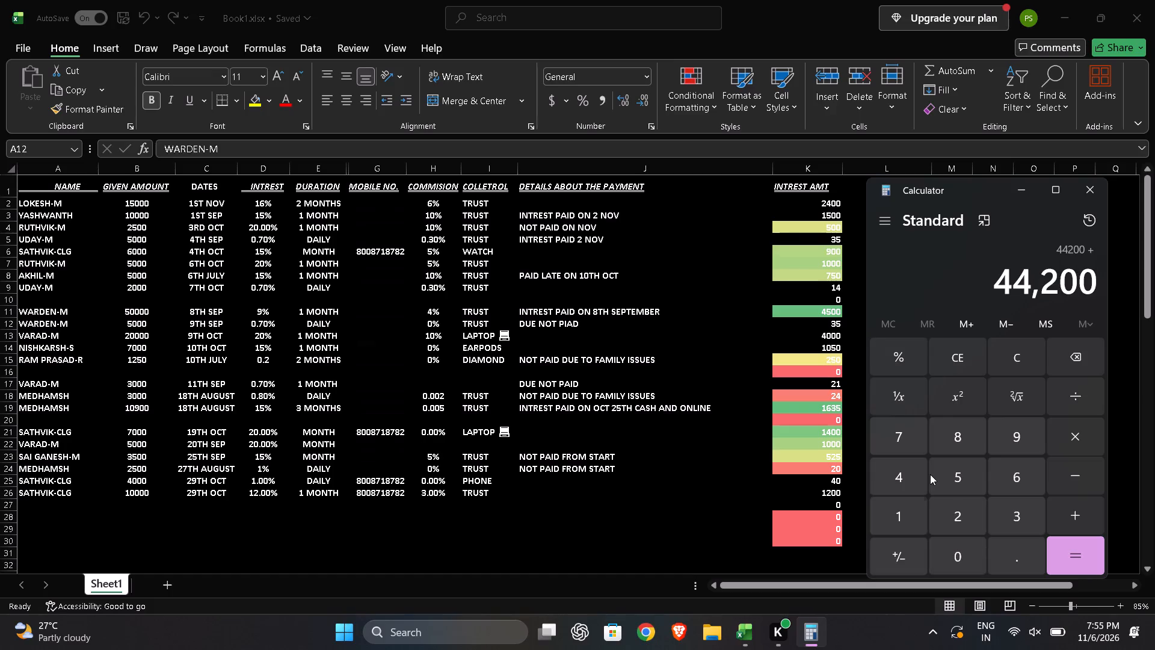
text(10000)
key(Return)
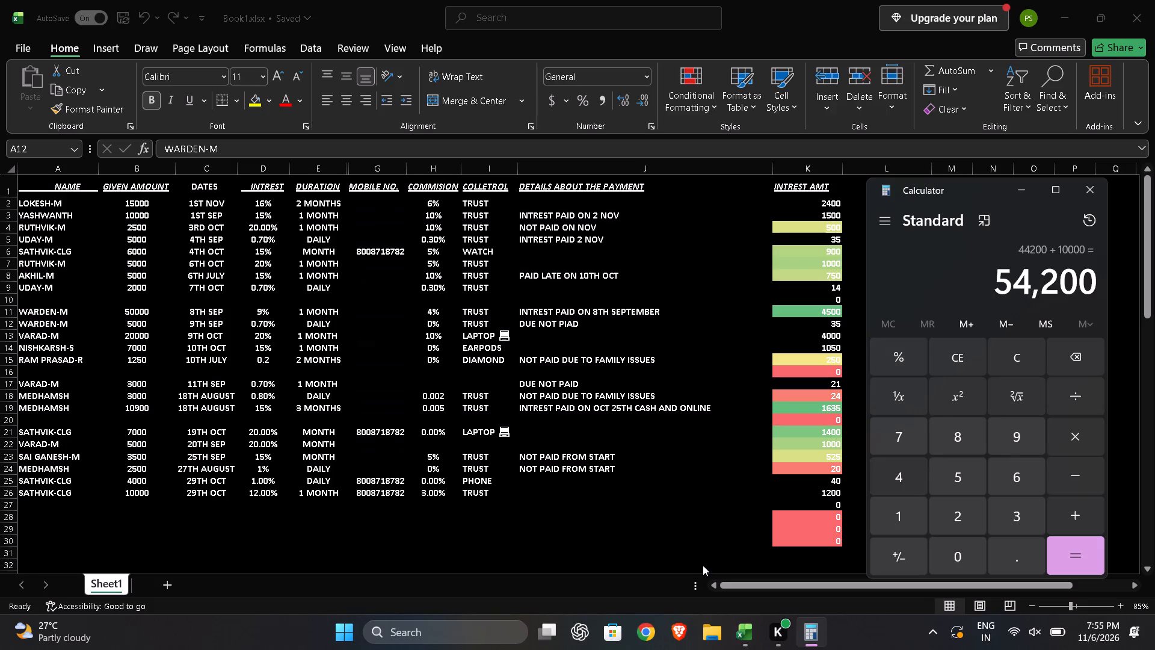
Set the display brightness to a high level in the system quick settings and return to the loan workbook.
click(1026, 631)
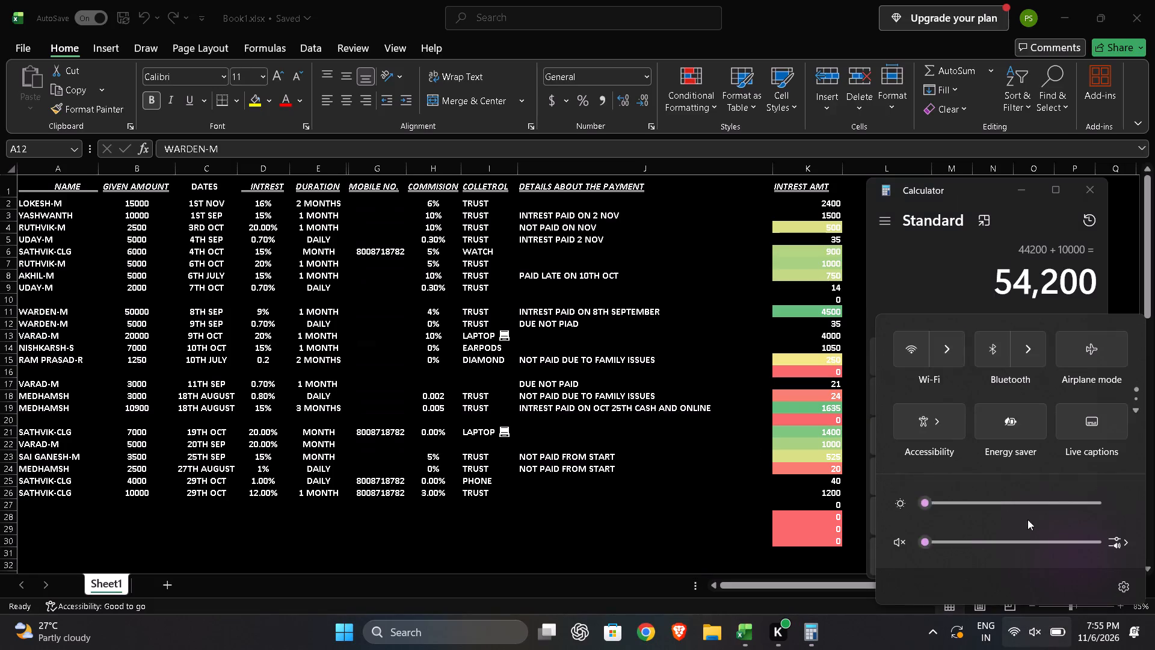
click(1024, 506)
click(1075, 501)
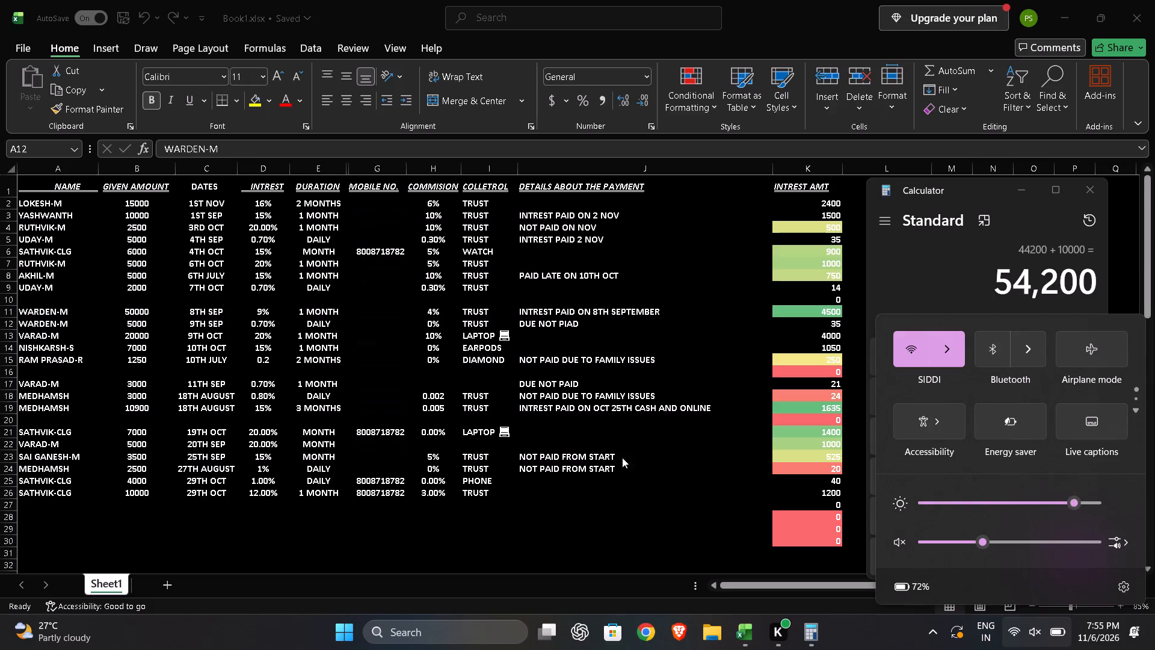
click(592, 427)
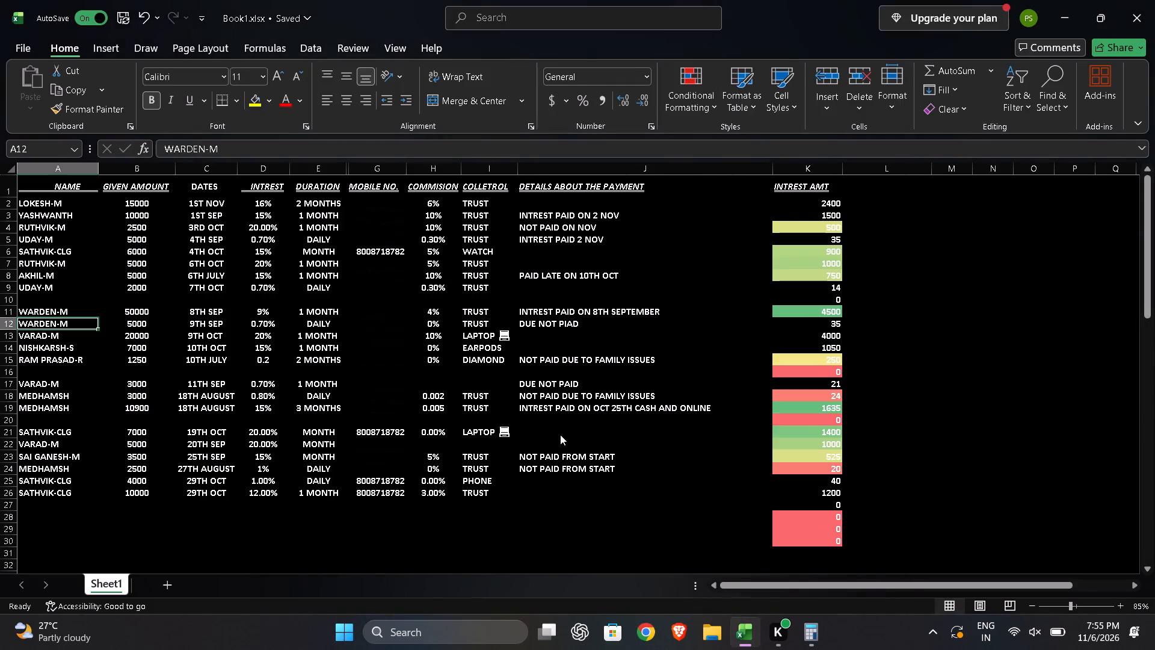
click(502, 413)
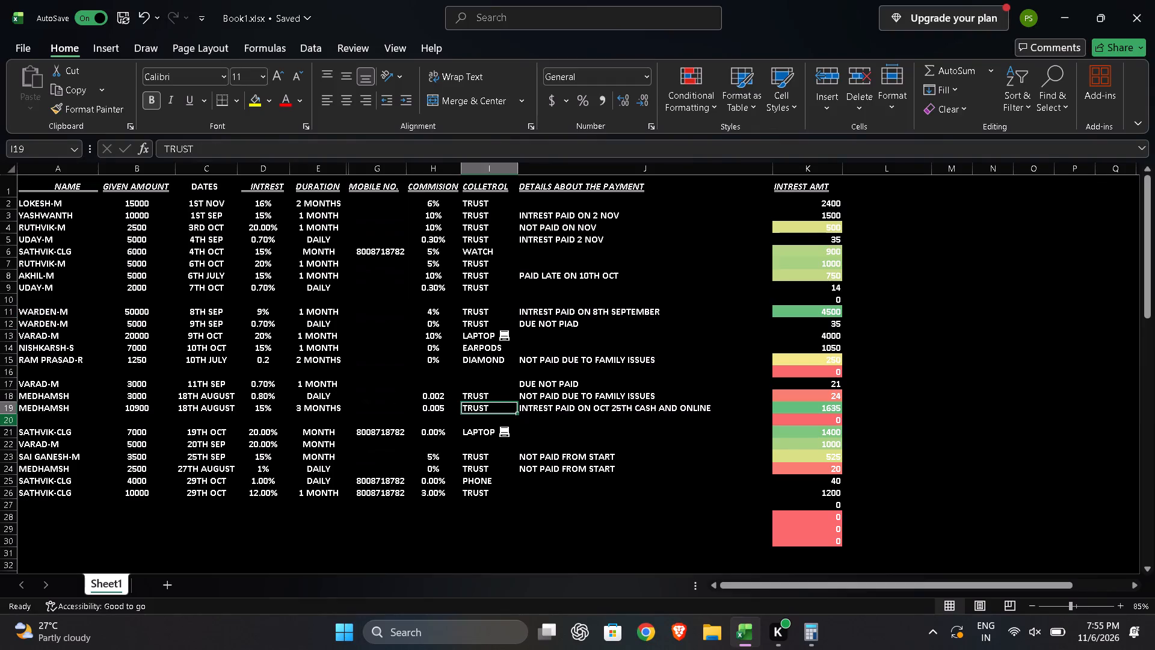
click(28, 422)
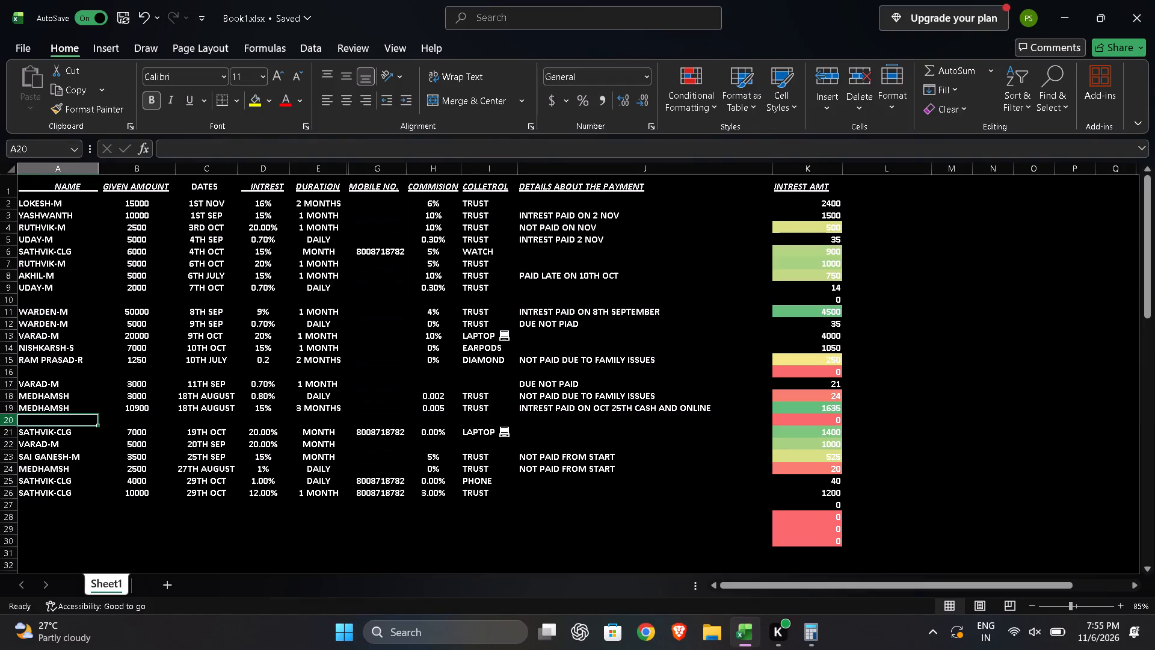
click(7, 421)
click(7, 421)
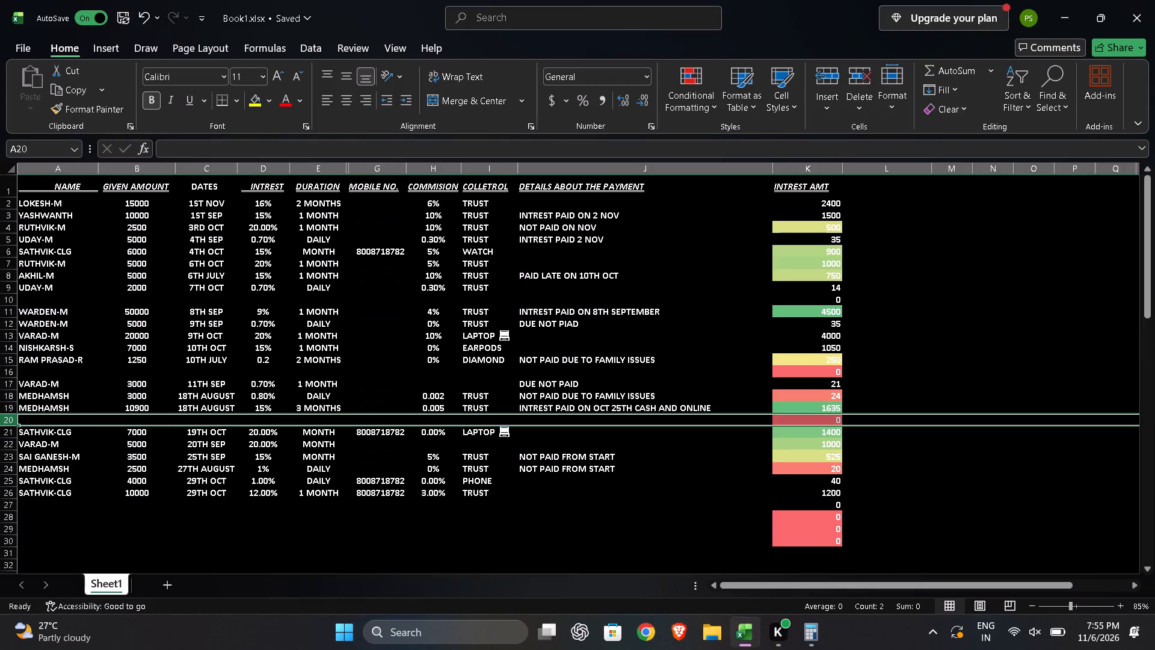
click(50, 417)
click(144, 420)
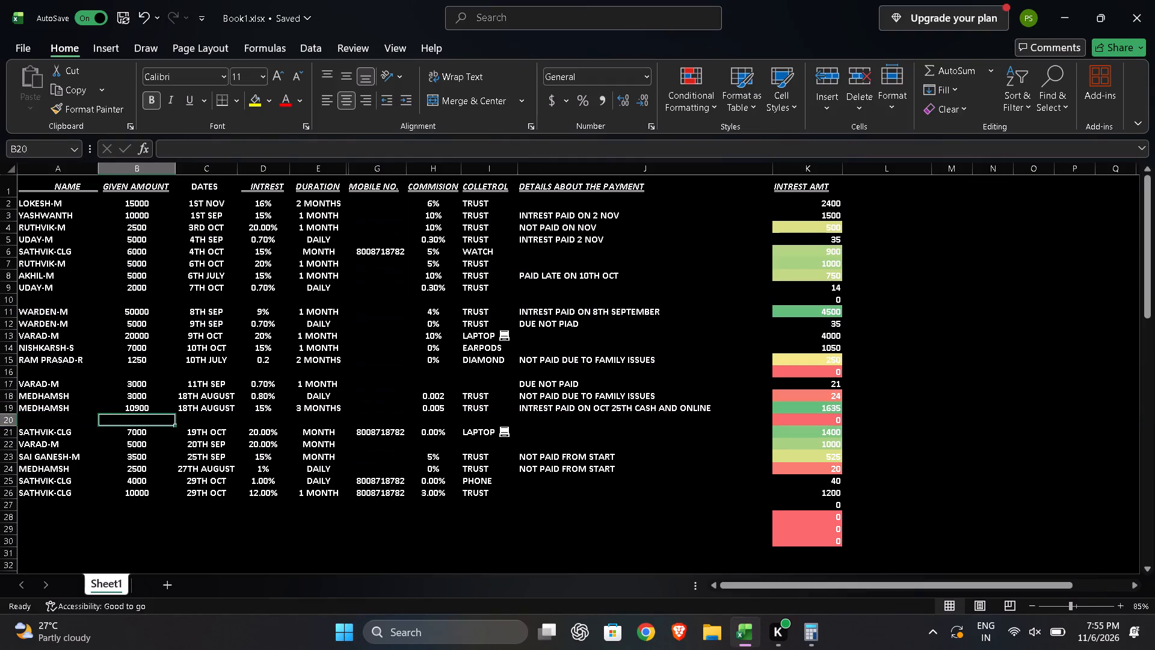
Back in the Excel workbook, examine the blank rows 20 and 16 of the loan list across their columns.
click(199, 422)
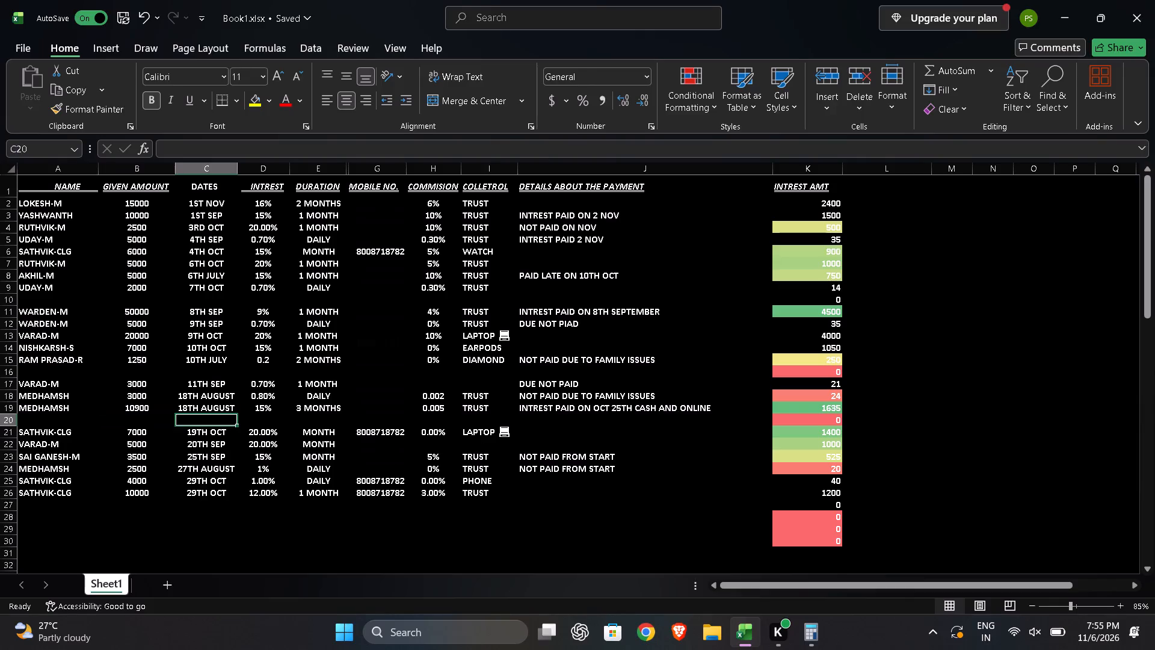
click(276, 422)
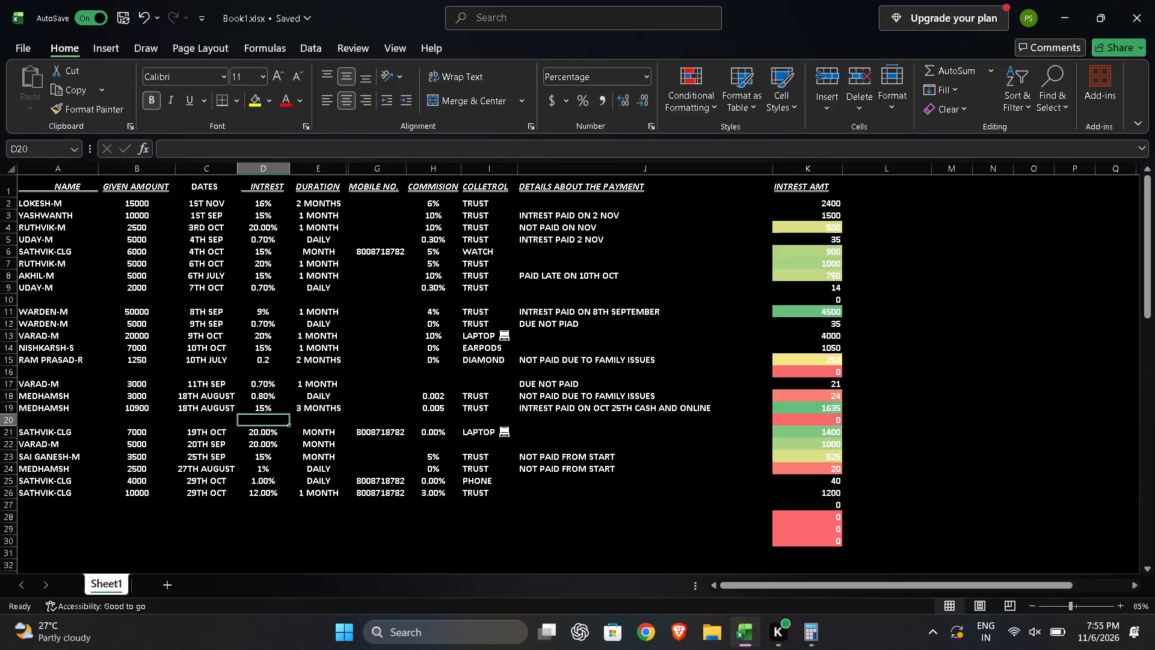
click(328, 418)
click(382, 418)
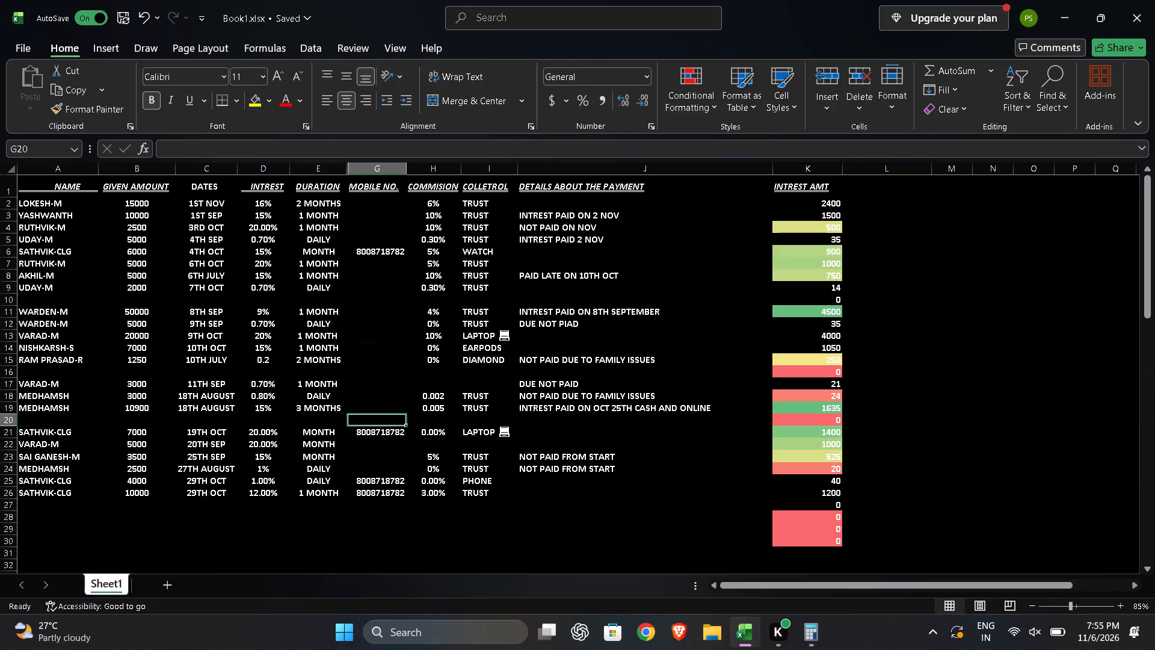
drag(431, 420, 482, 418)
click(482, 418)
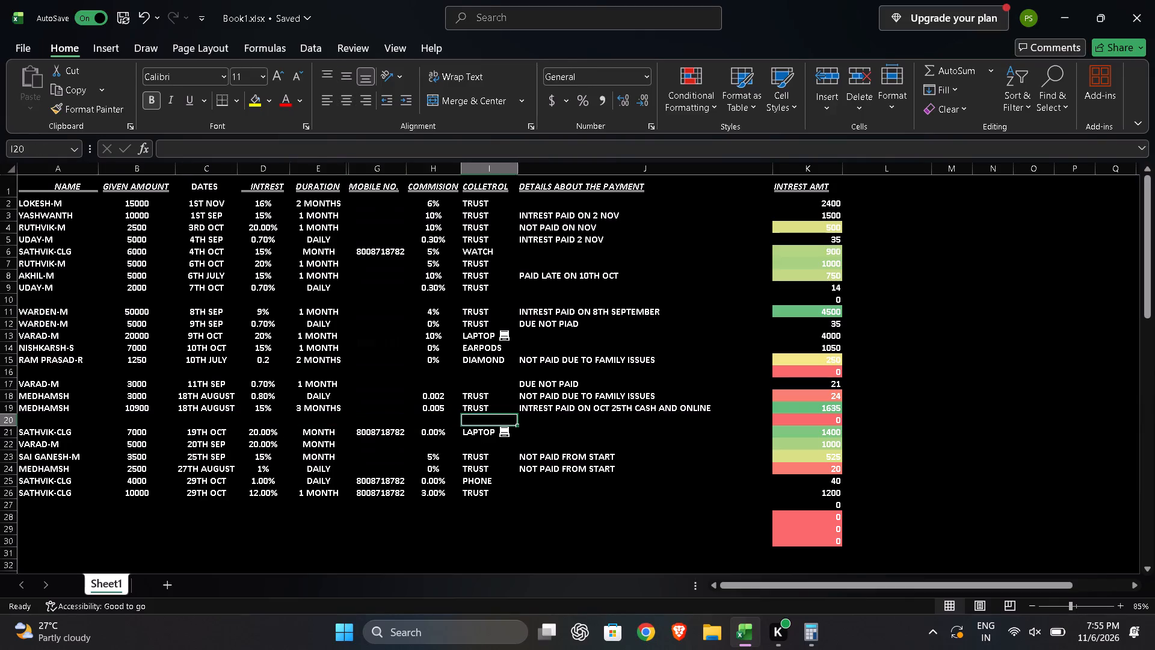
click(559, 413)
click(558, 417)
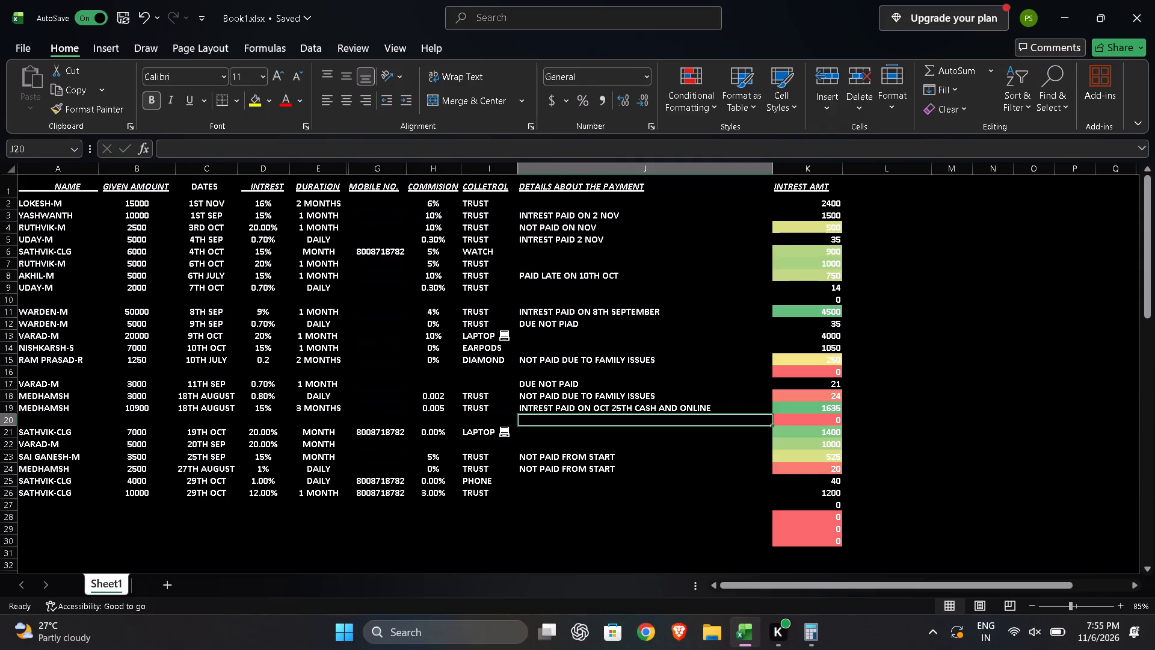
click(381, 374)
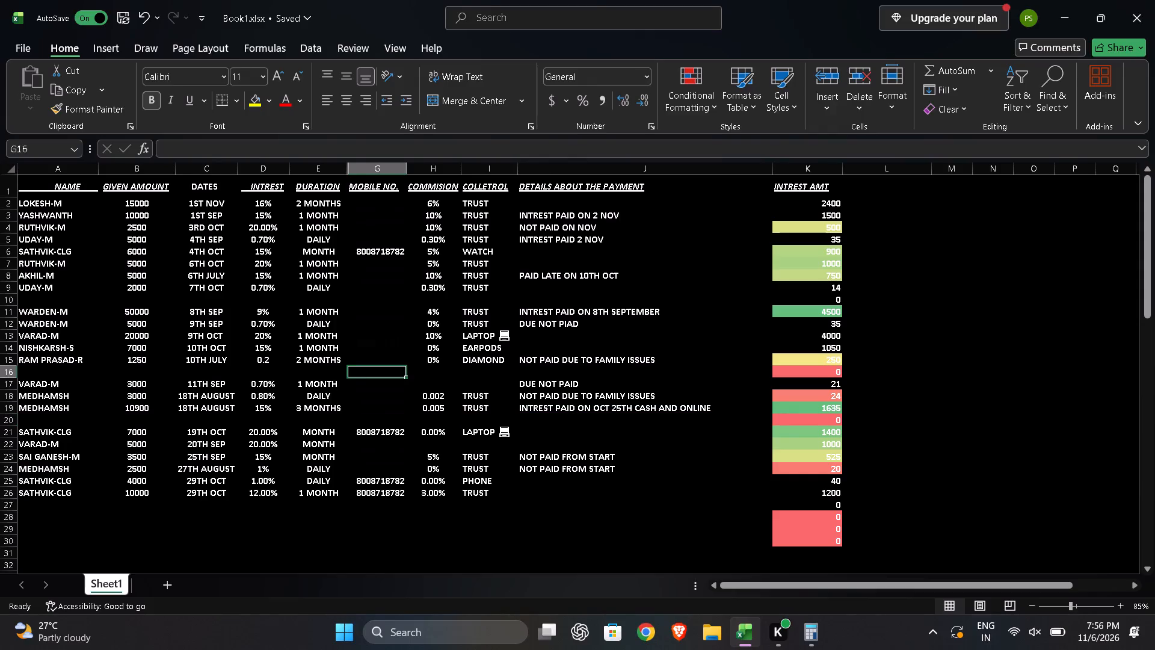
click(328, 374)
click(253, 374)
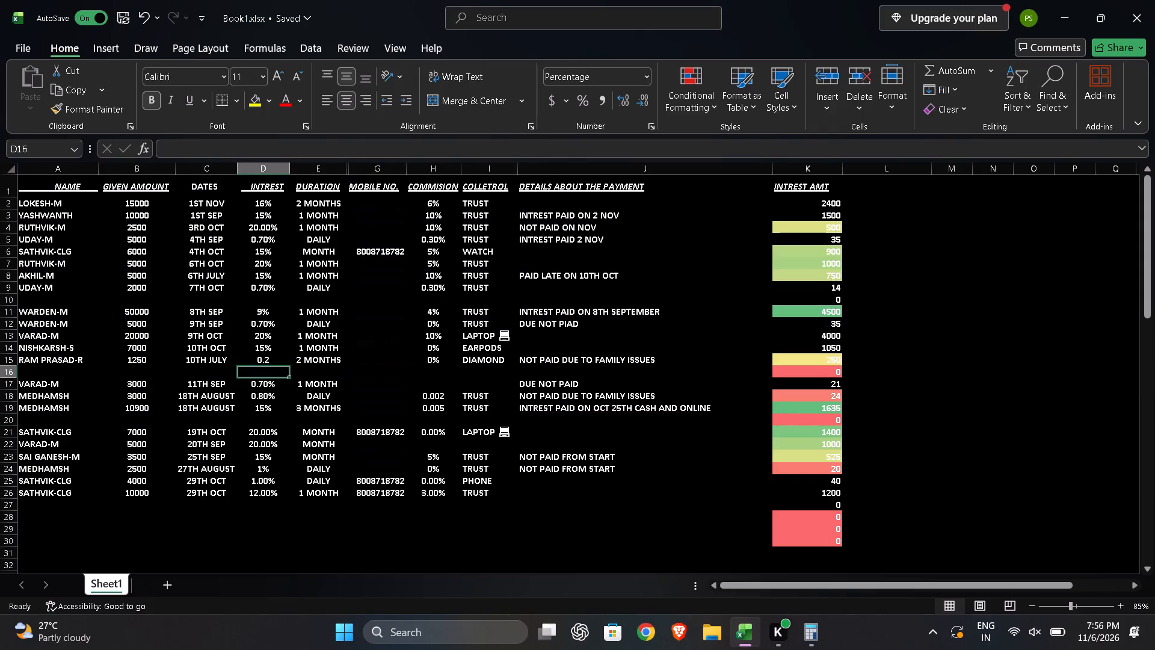
click(214, 367)
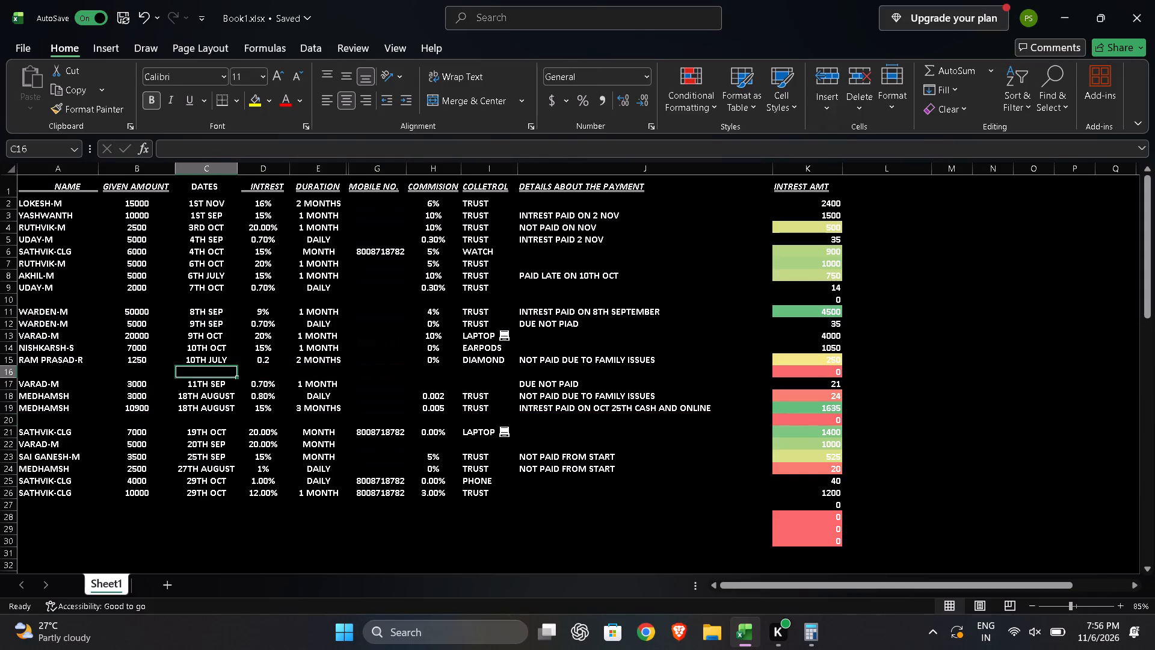
click(146, 371)
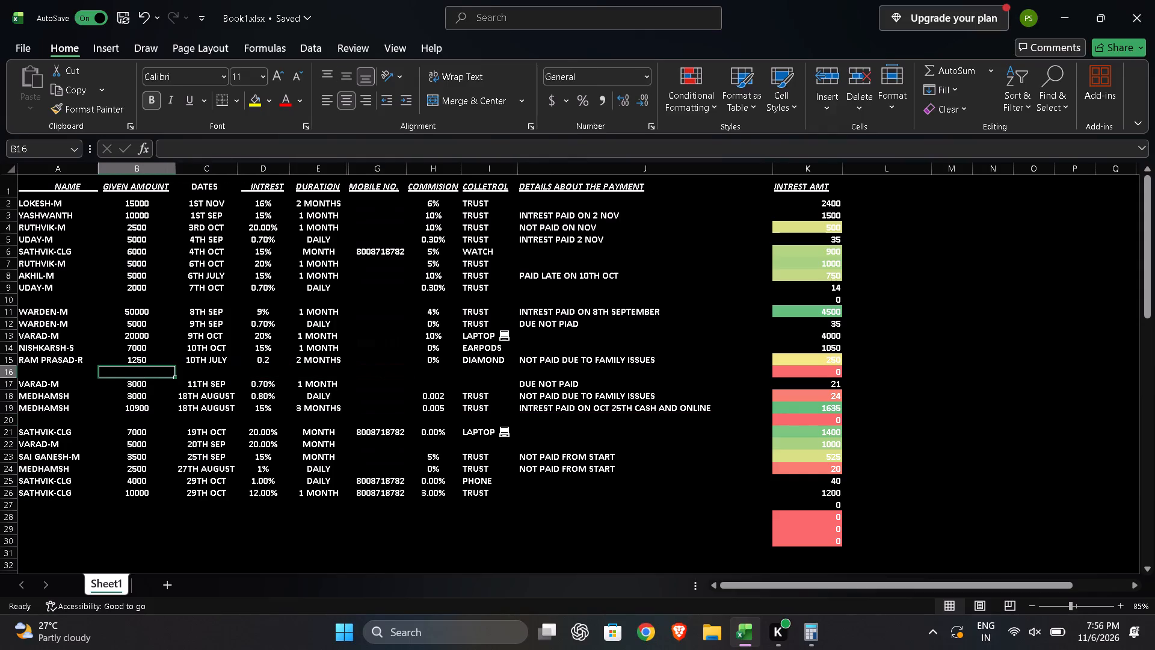
click(91, 371)
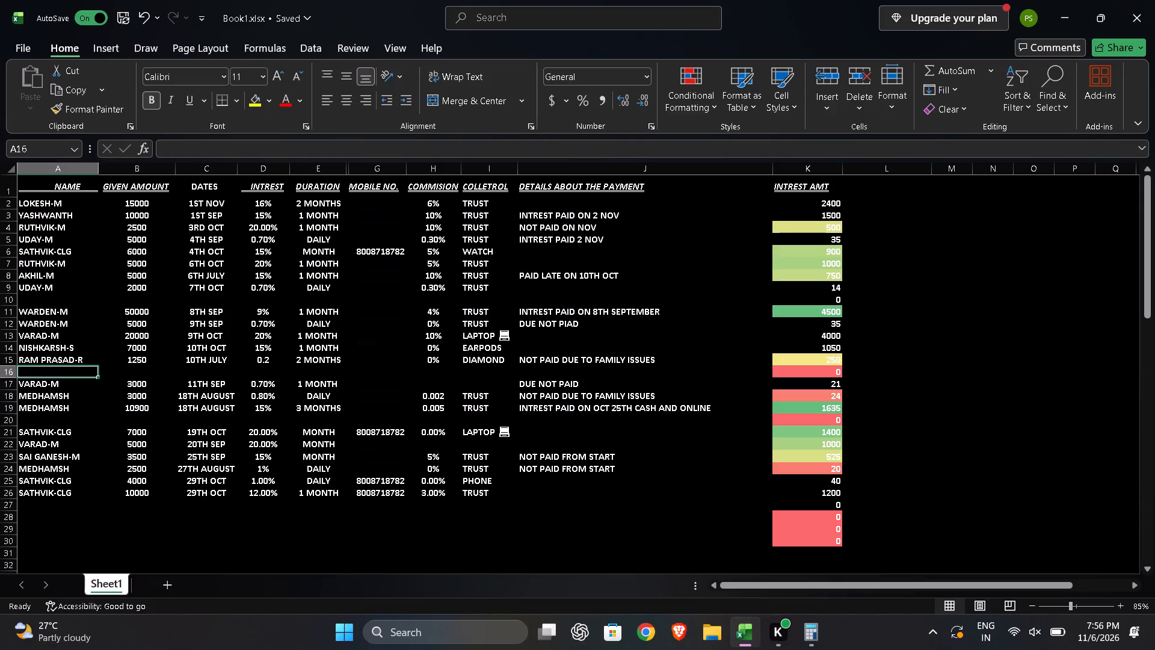
Review the entries below the loan list, the VARAD-M loan in row 17, and rows 12, 21 and 22.
scroll(192, 432, down, 2)
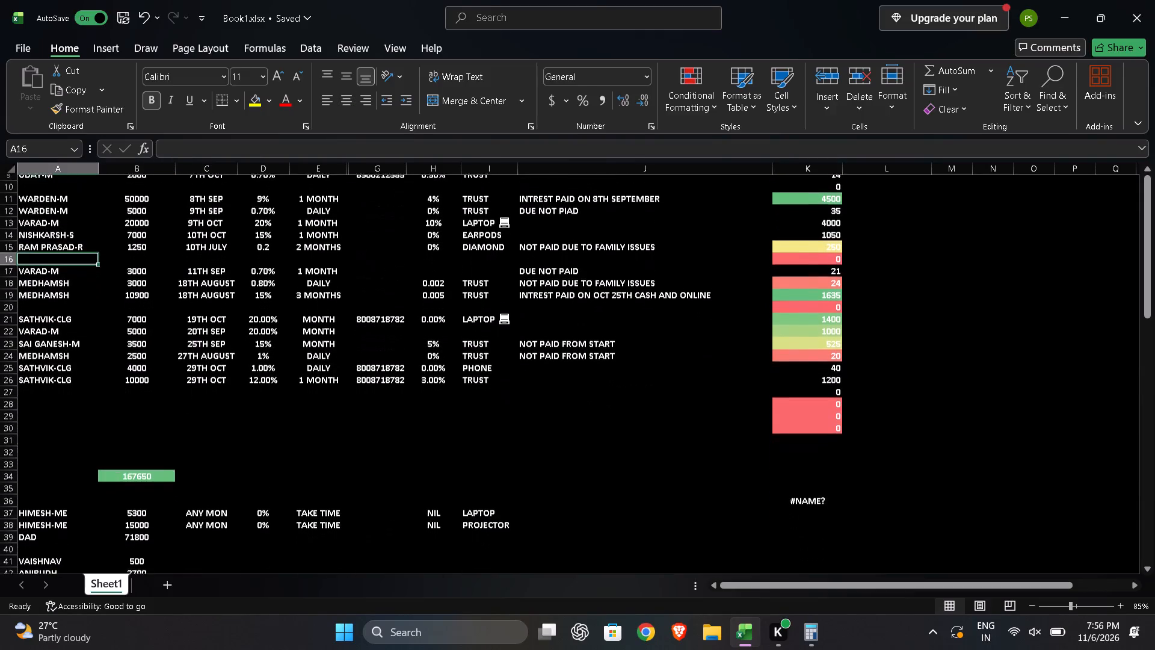
scroll(192, 432, down, 1)
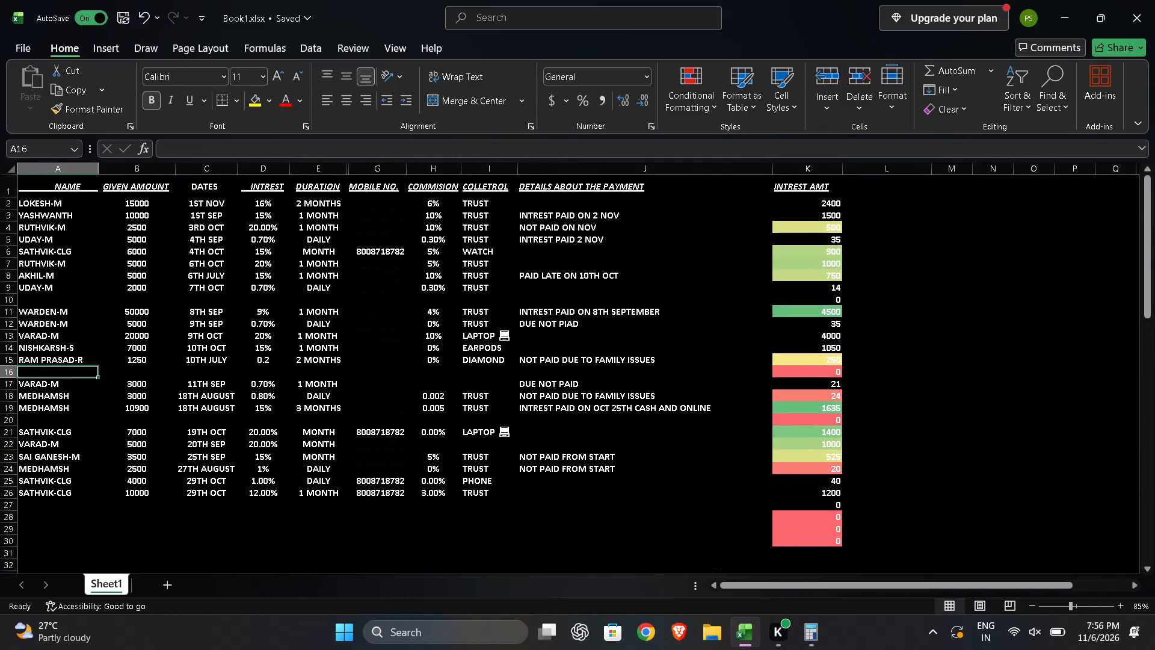
click(150, 389)
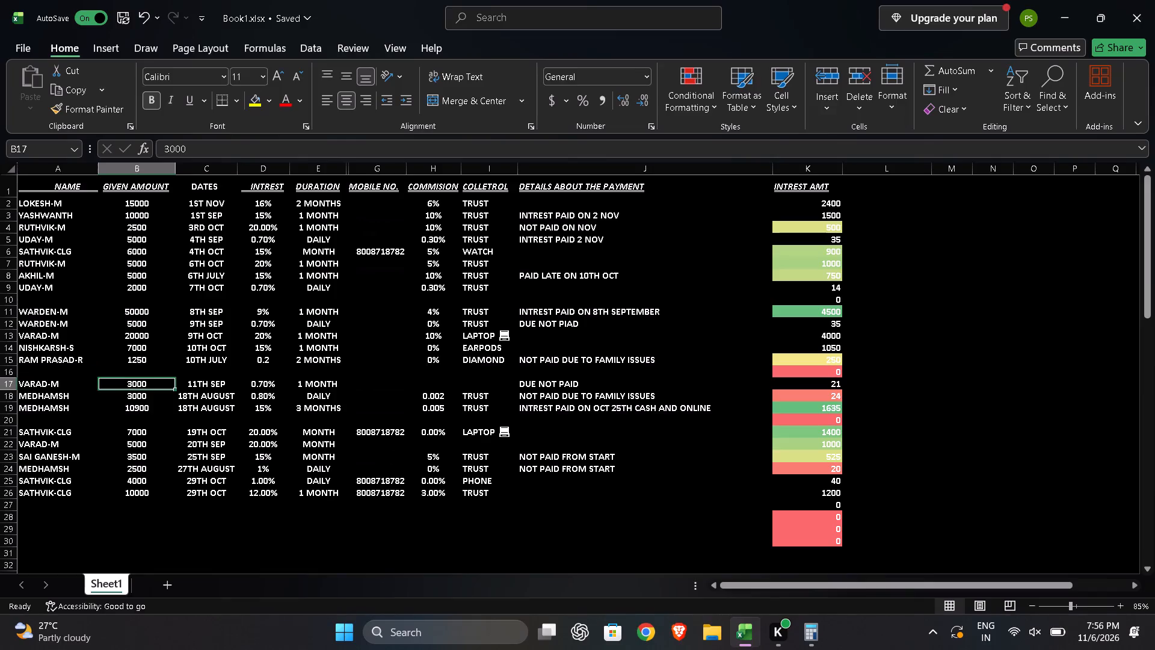
click(67, 383)
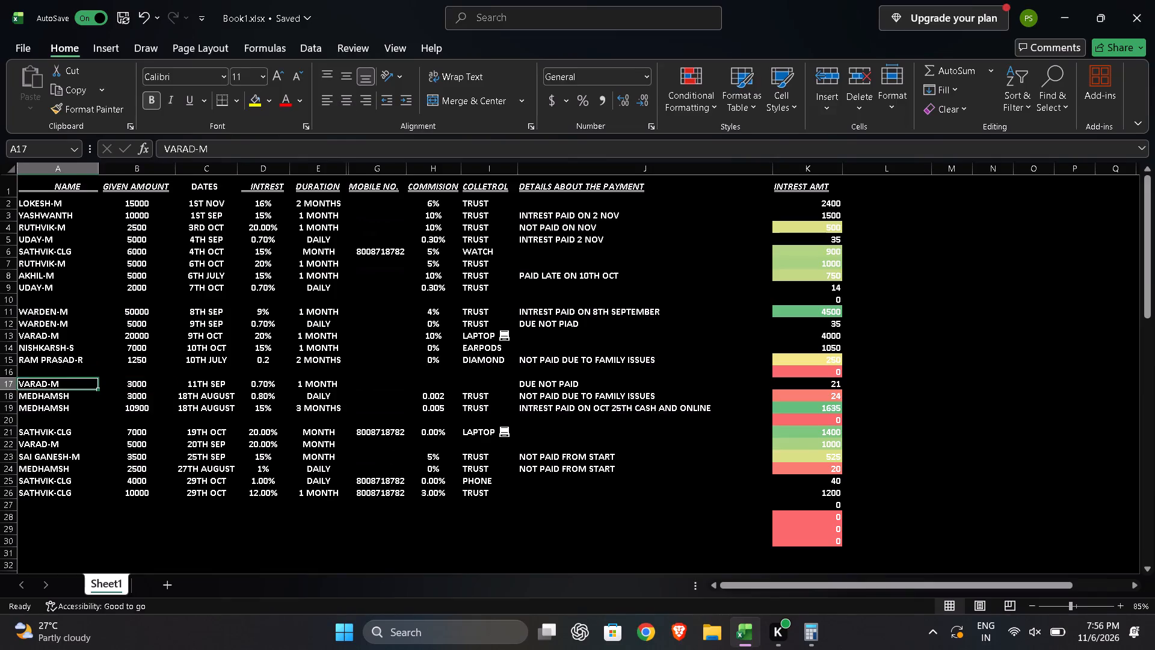
click(152, 329)
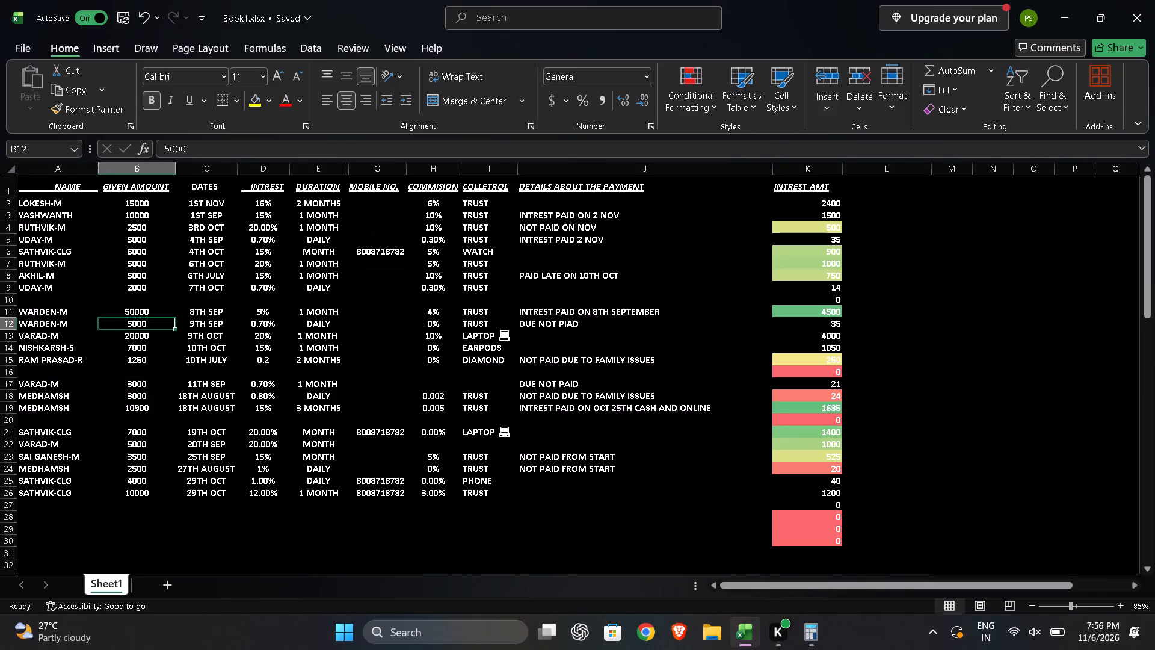
drag(140, 445, 429, 417)
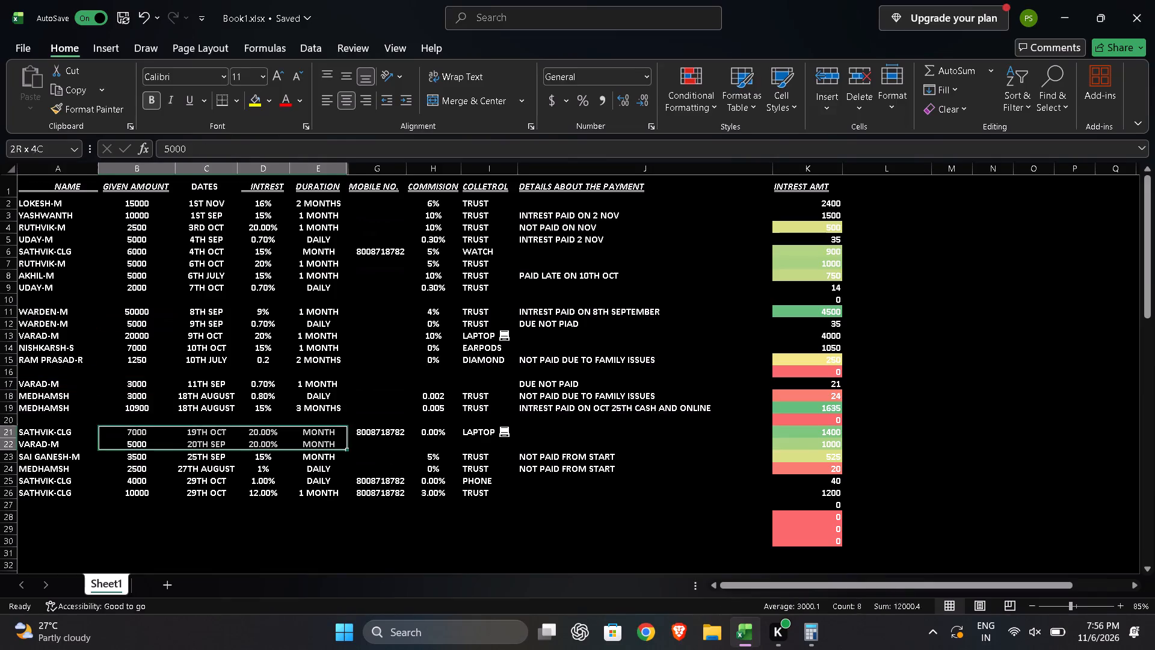
drag(429, 417, 626, 400)
click(574, 443)
double_click(574, 443)
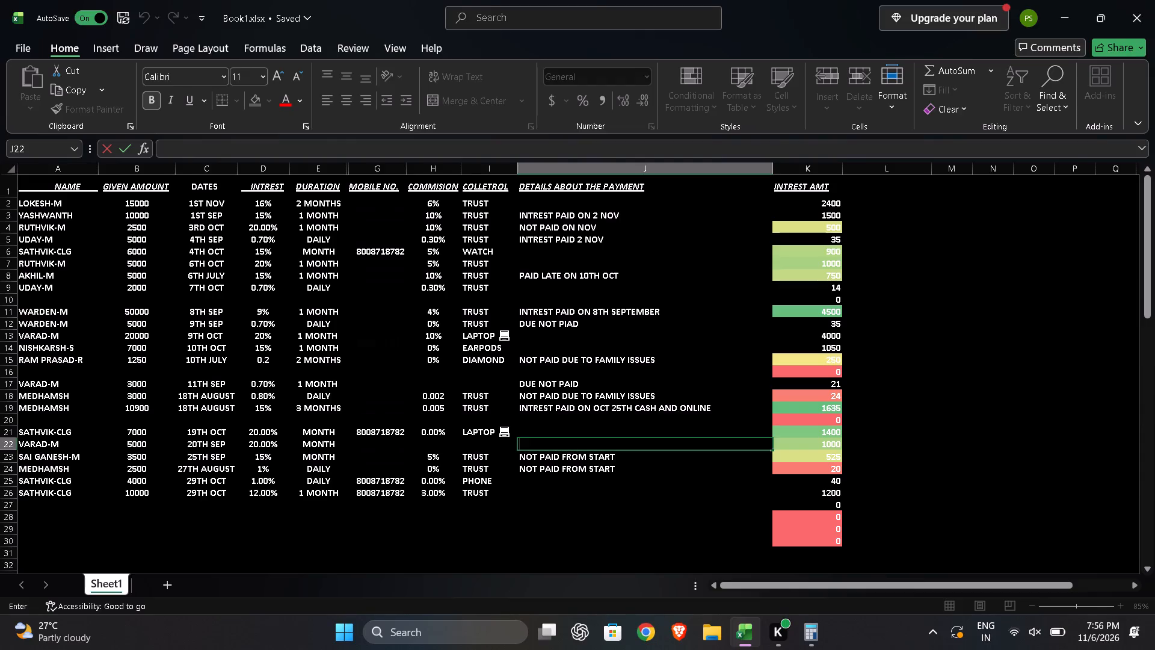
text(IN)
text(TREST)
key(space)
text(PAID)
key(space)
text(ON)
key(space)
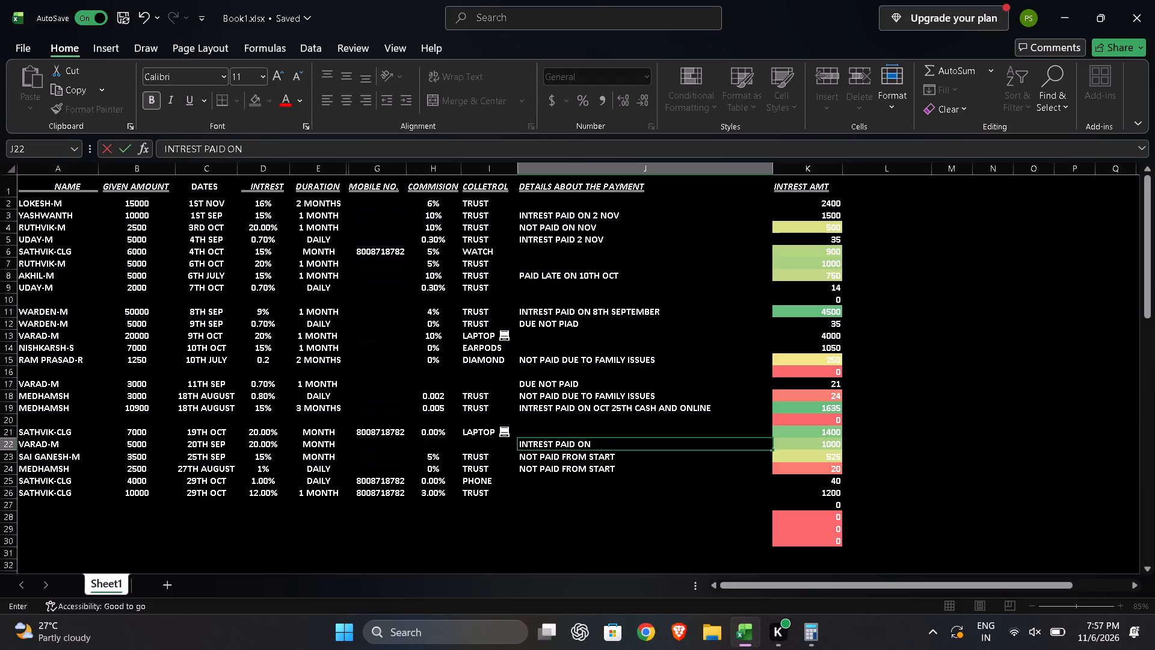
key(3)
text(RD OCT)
click(108, 335)
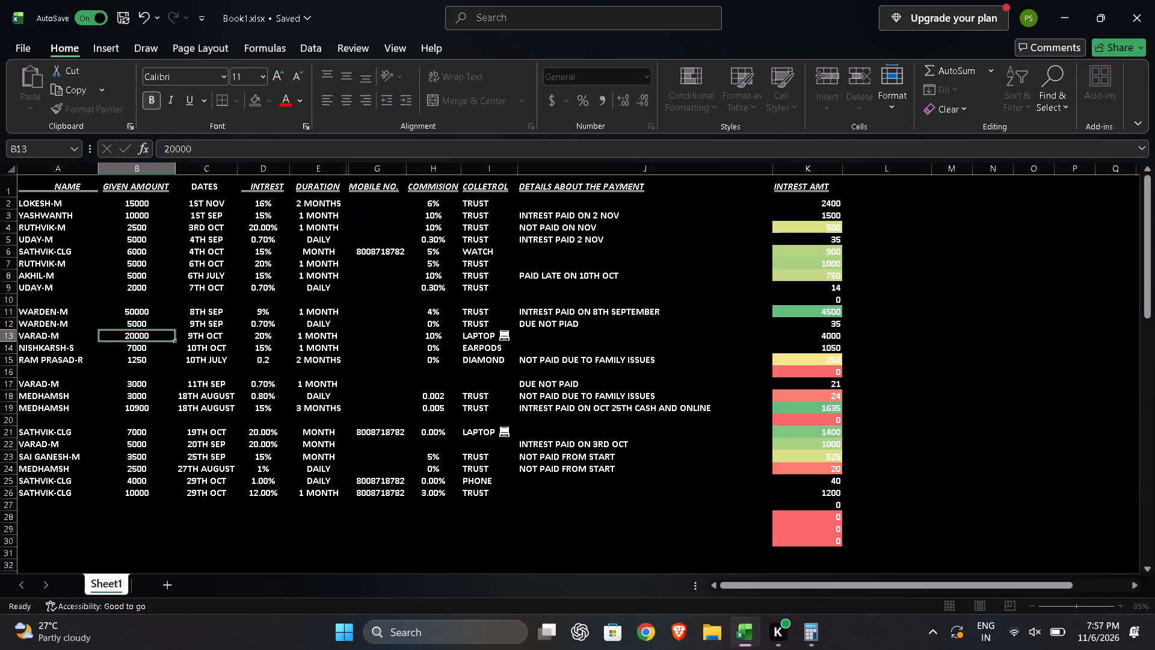
click(275, 339)
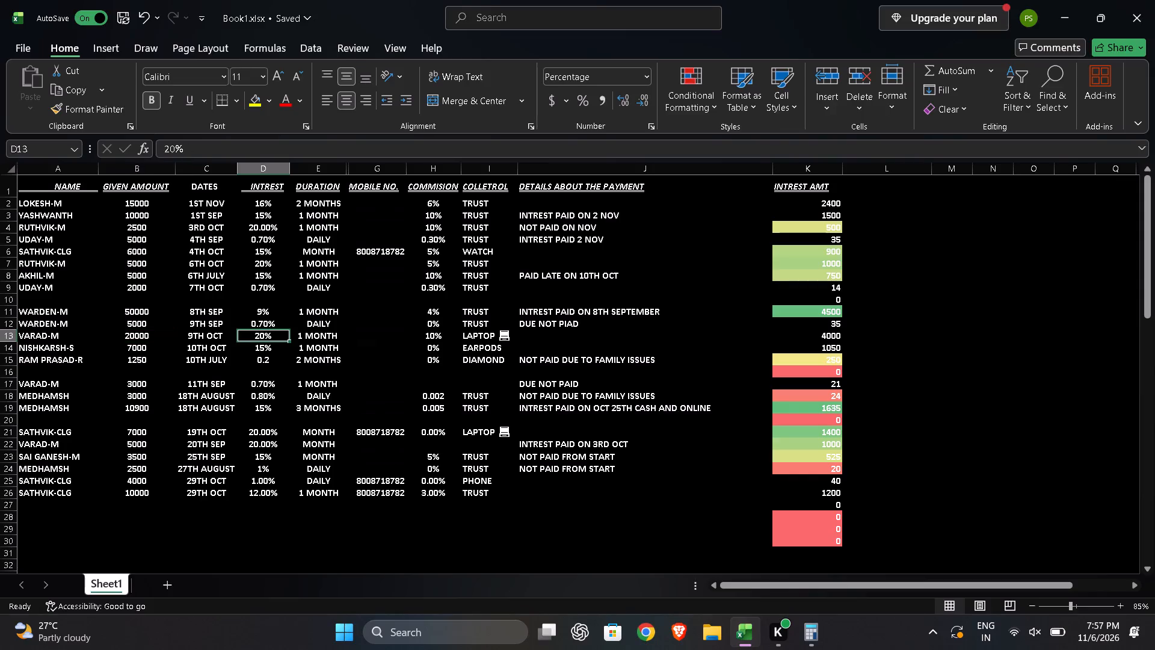
click(492, 335)
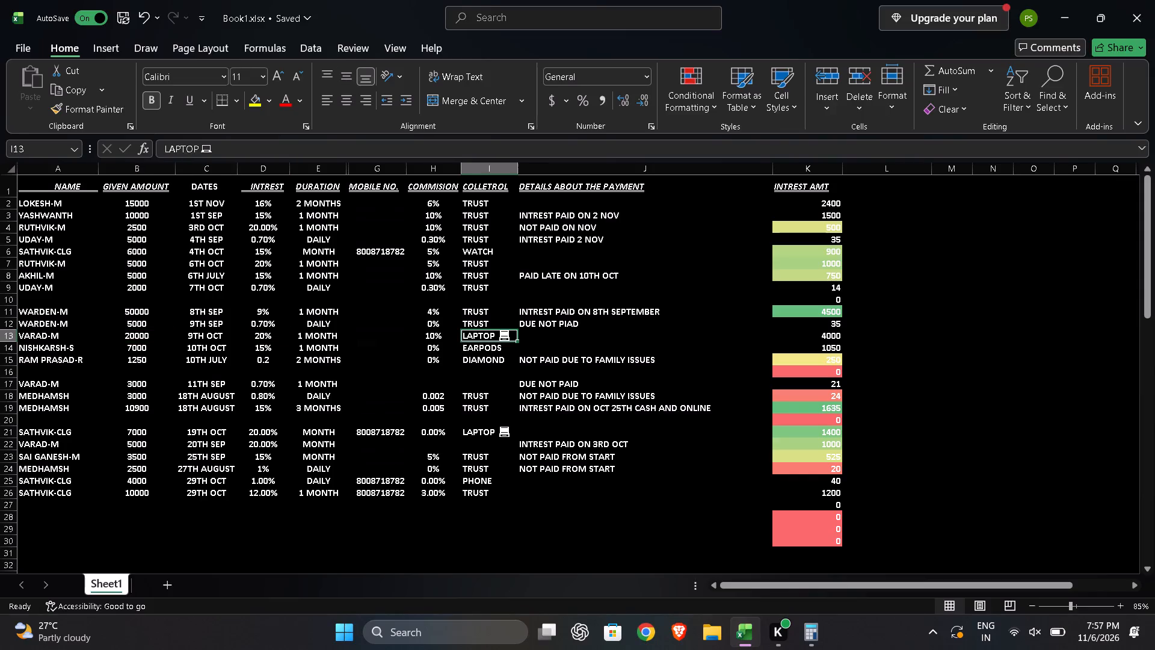
scroll(479, 399, down, 2)
double_click(146, 432)
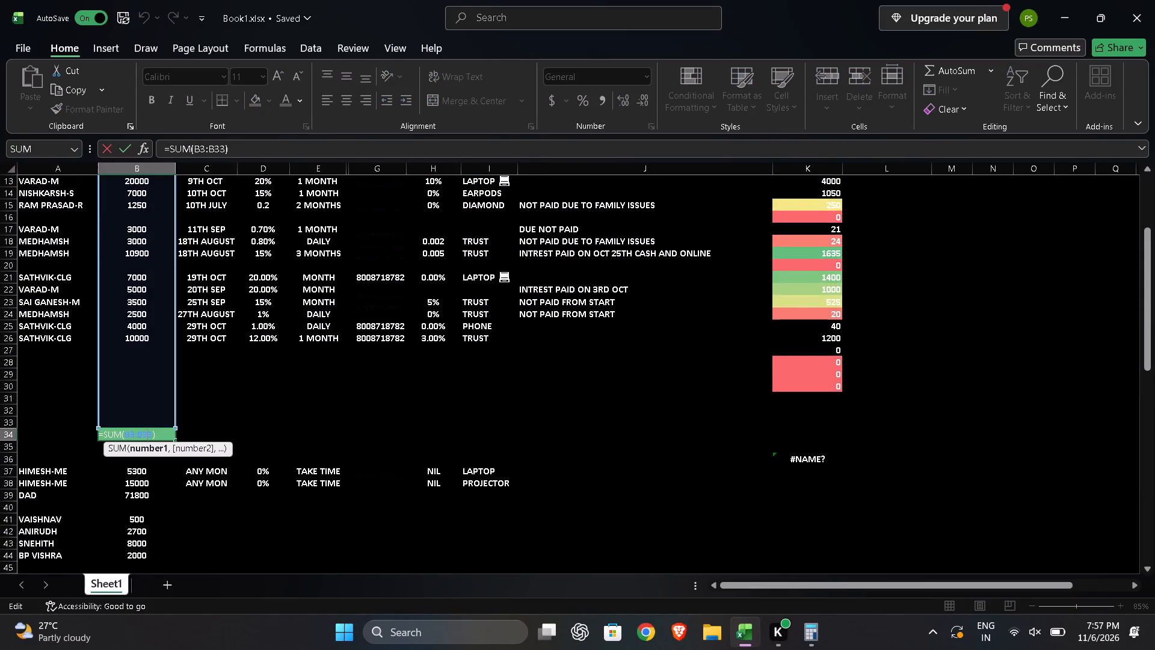
click(168, 439)
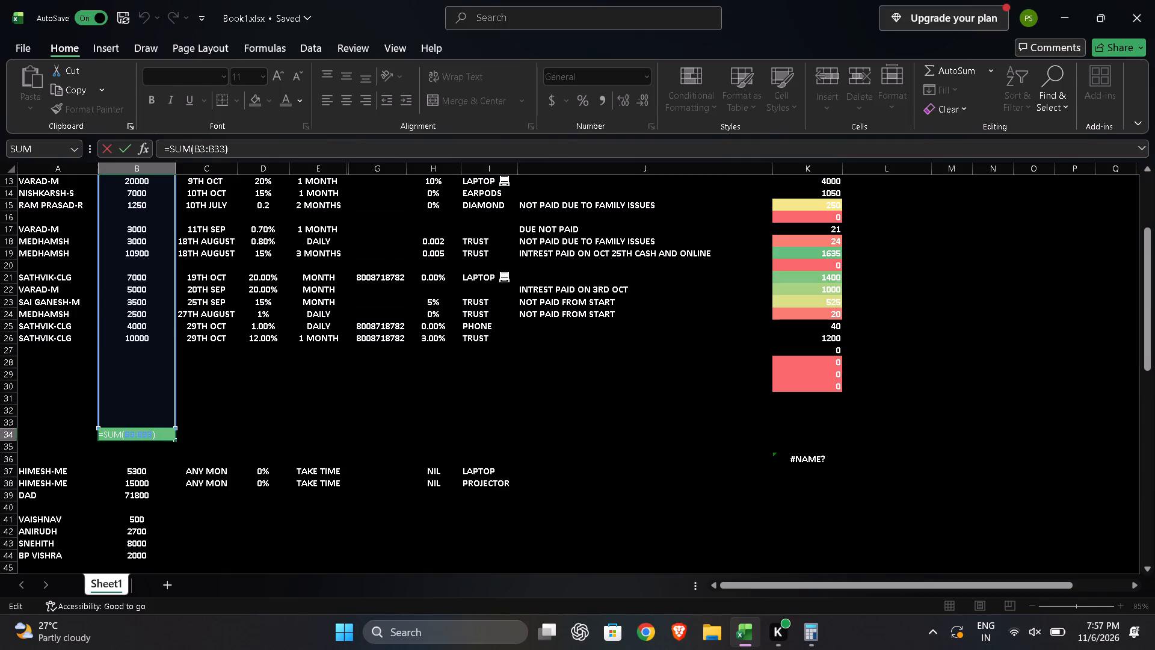
click(786, 435)
double_click(799, 458)
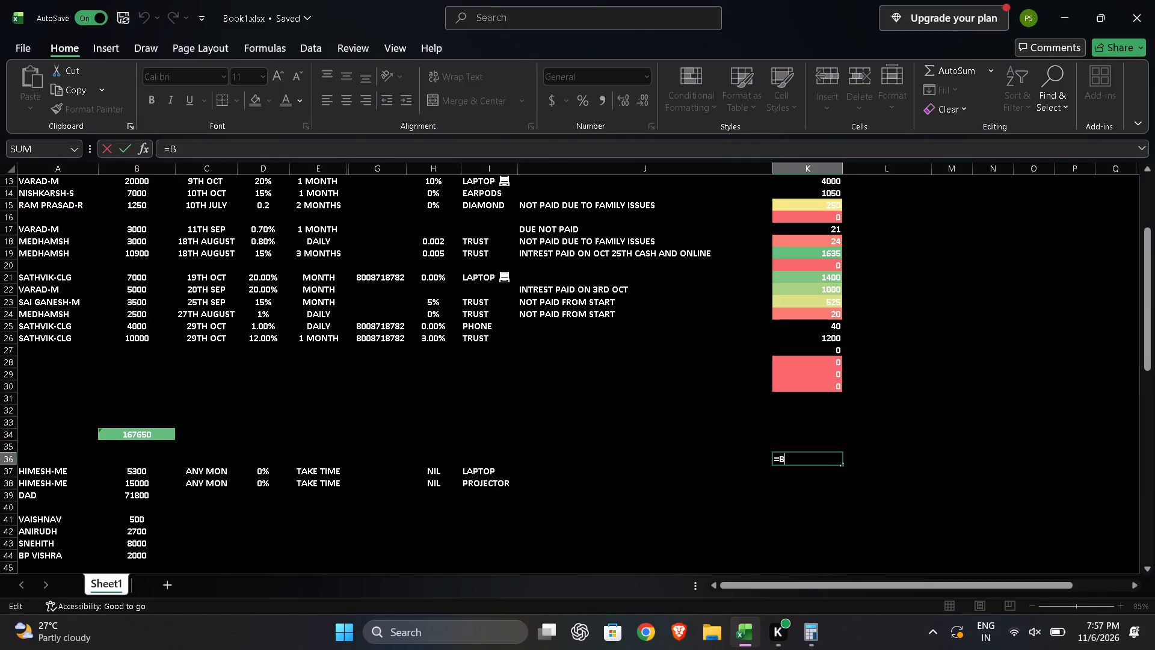
click(799, 444)
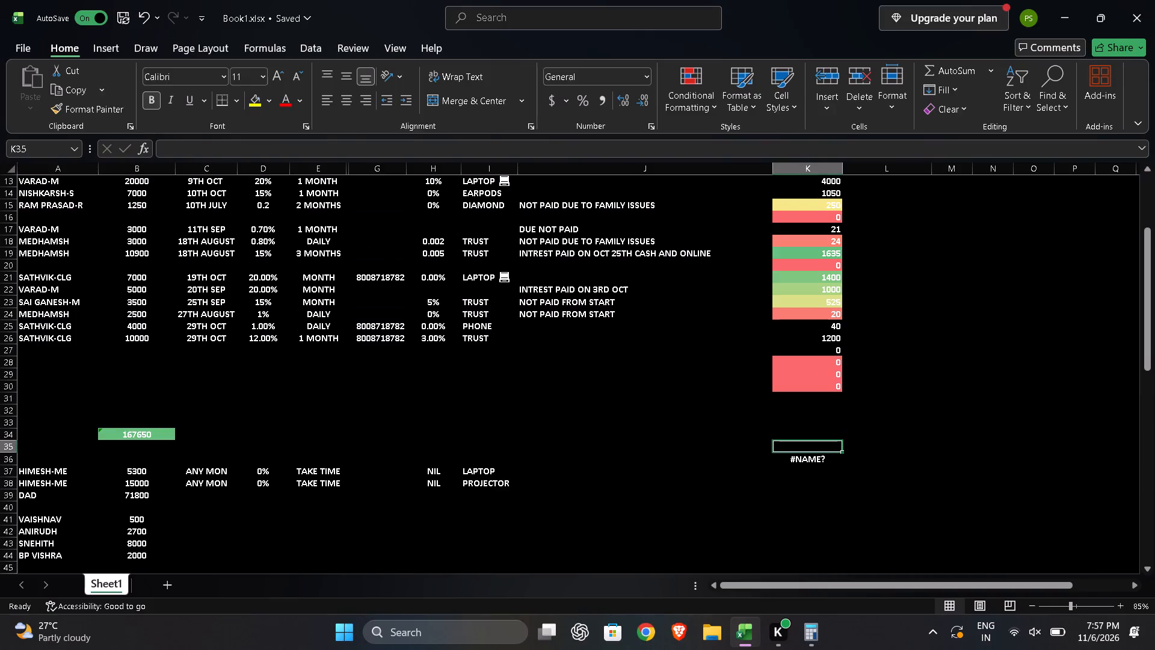
Enter the formula =SUM(K2,K26) in K35, below the interest amounts.
double_click(799, 444)
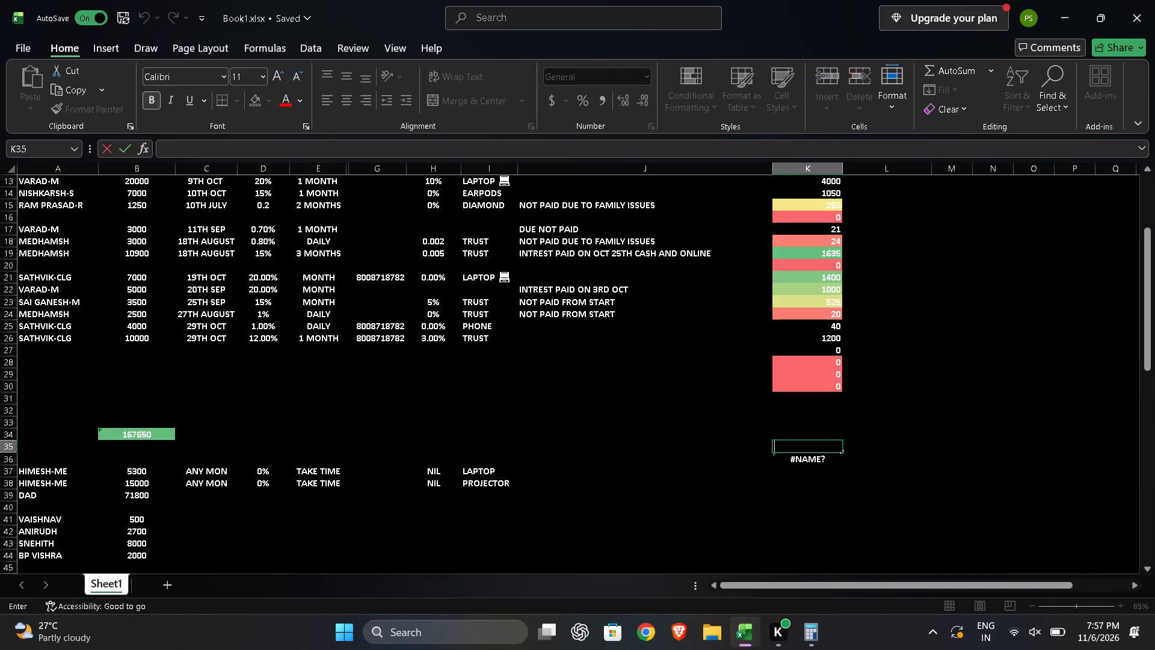
key(equal)
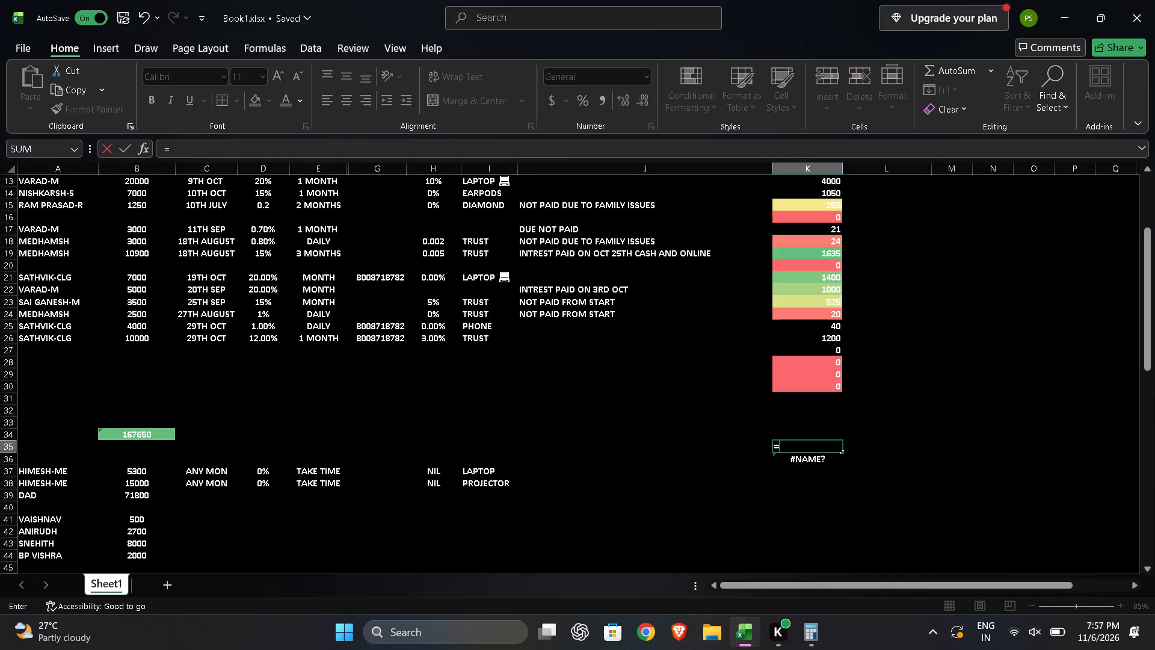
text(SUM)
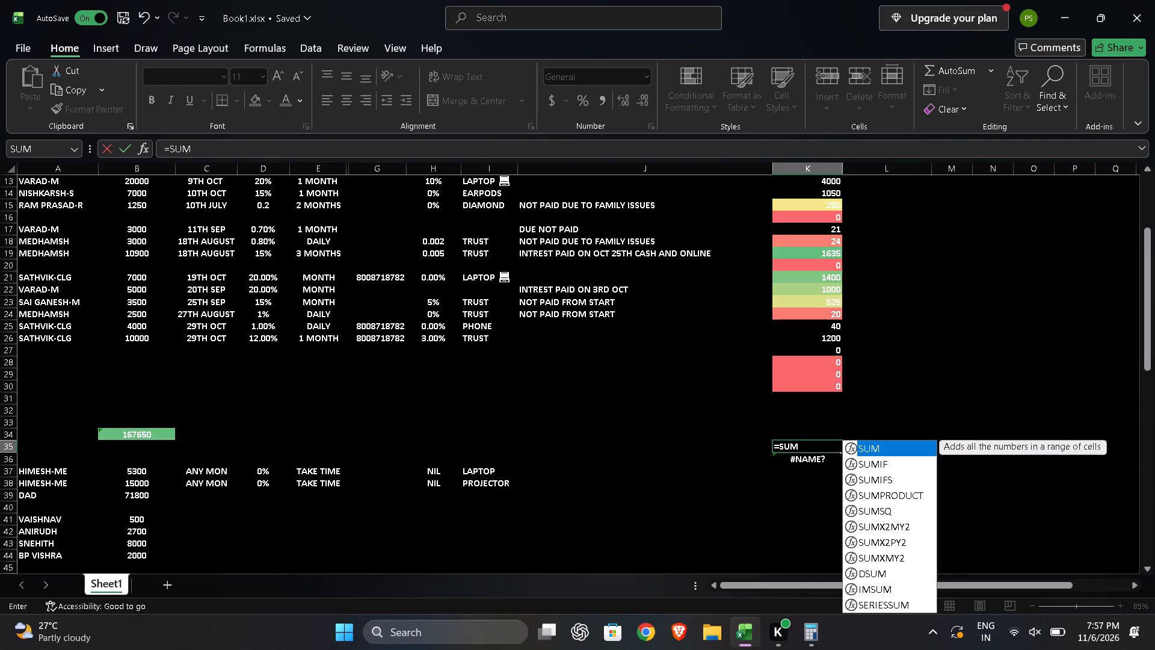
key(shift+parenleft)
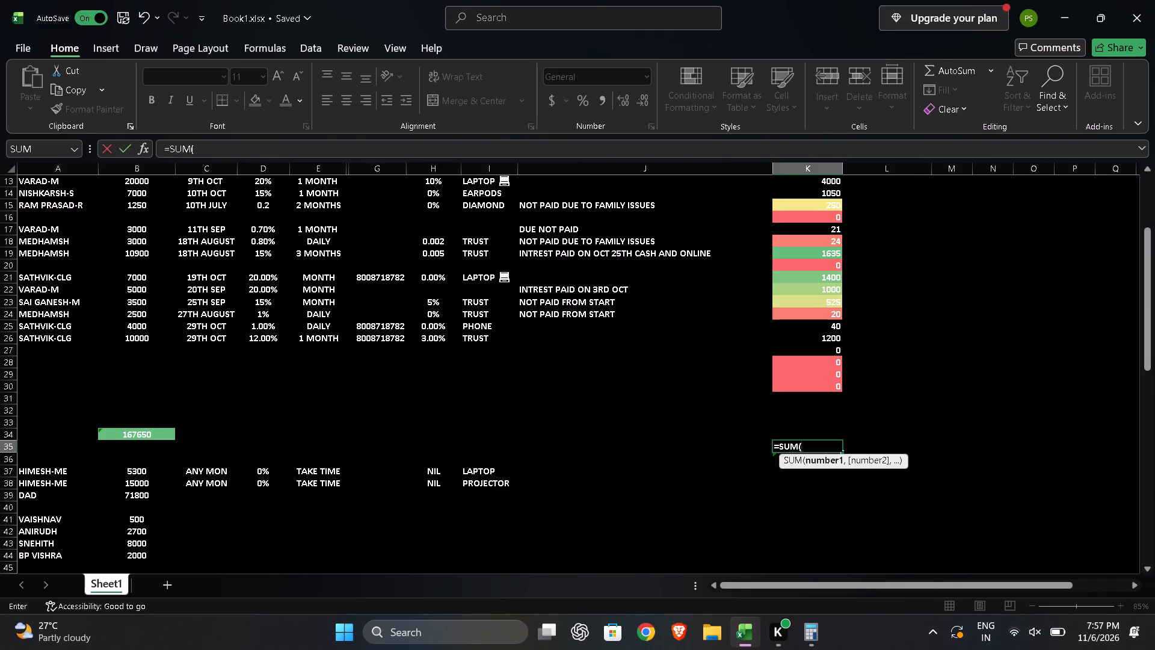
scroll(788, 353, up, 4)
scroll(788, 353, down, 2)
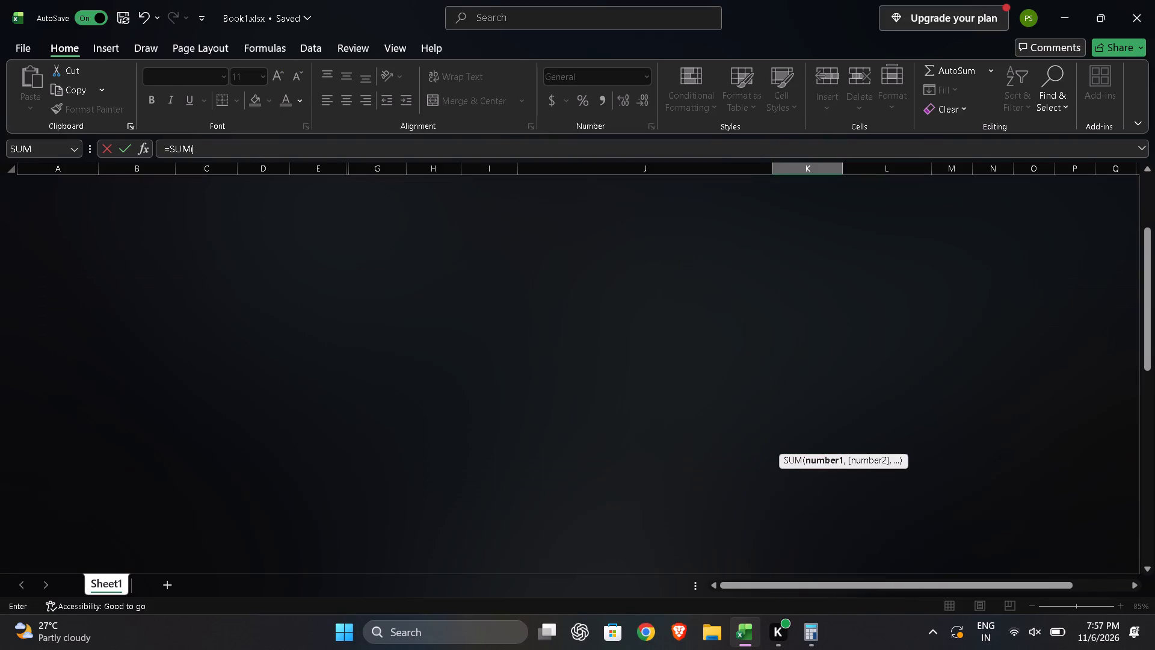
scroll(788, 353, down, 7)
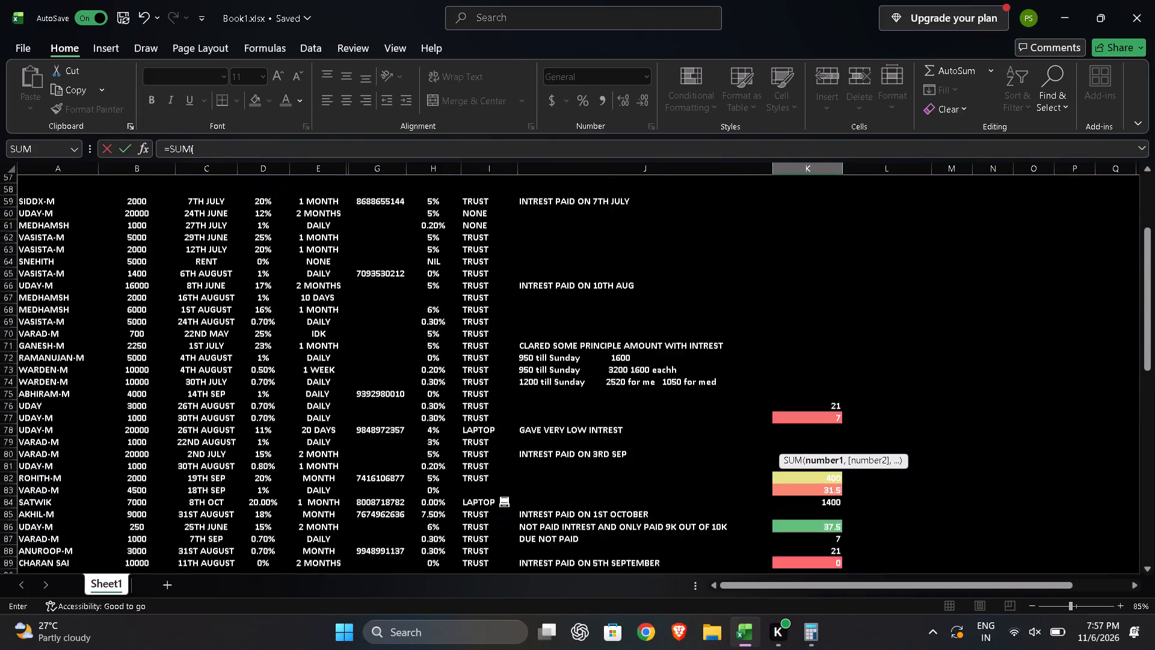
scroll(788, 353, up, 3)
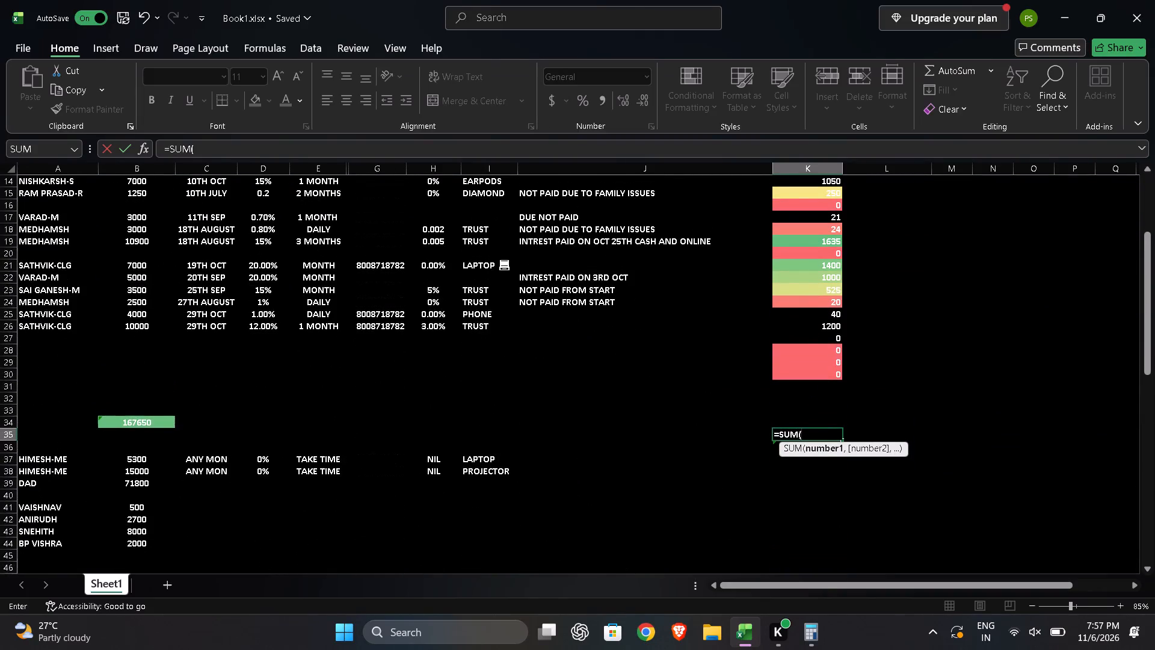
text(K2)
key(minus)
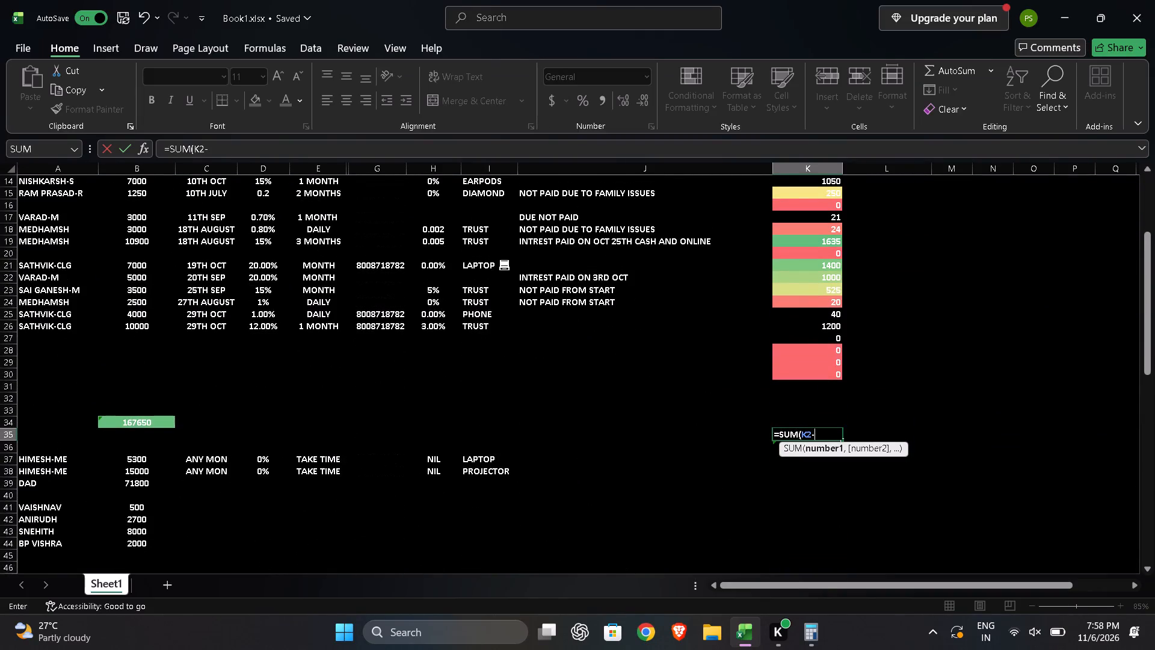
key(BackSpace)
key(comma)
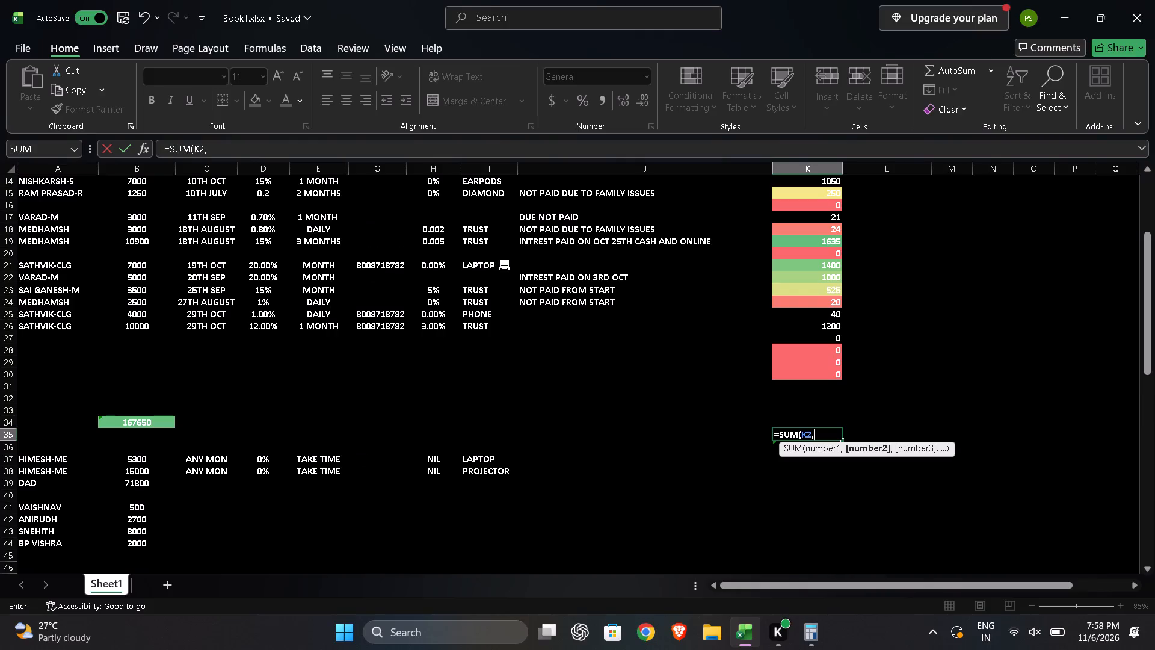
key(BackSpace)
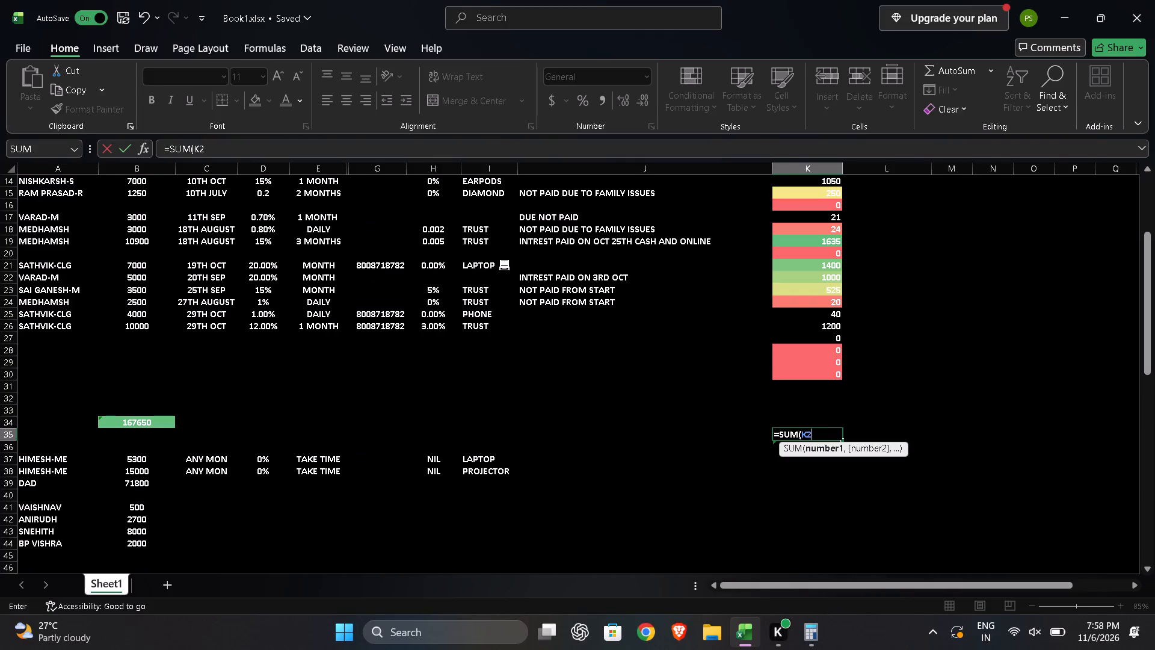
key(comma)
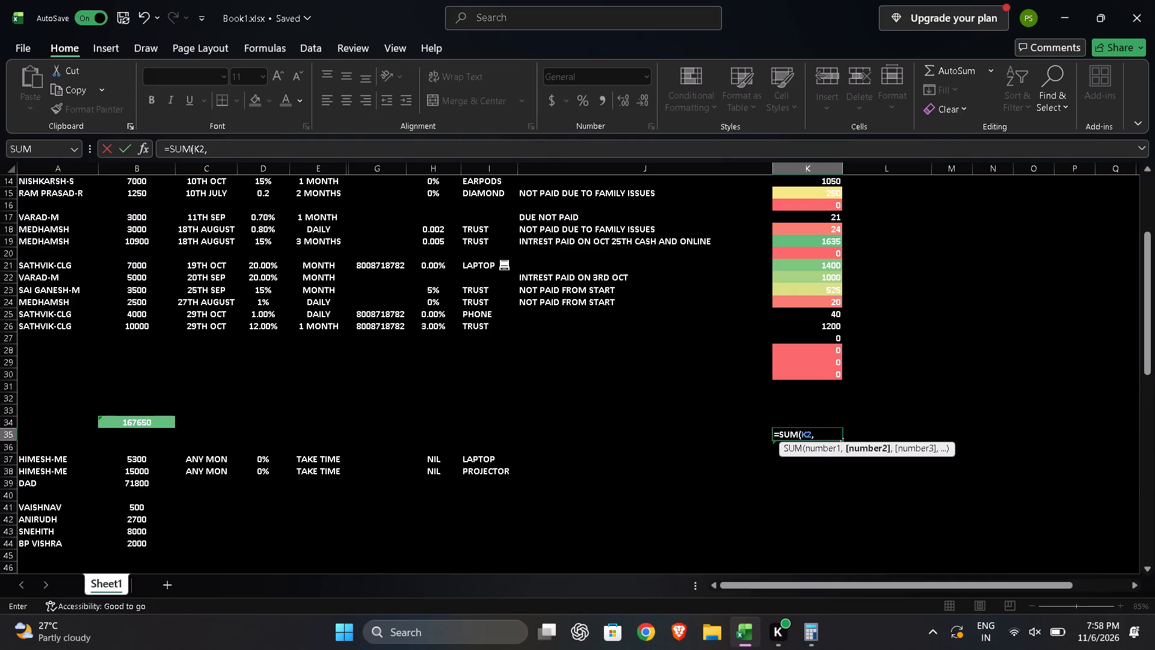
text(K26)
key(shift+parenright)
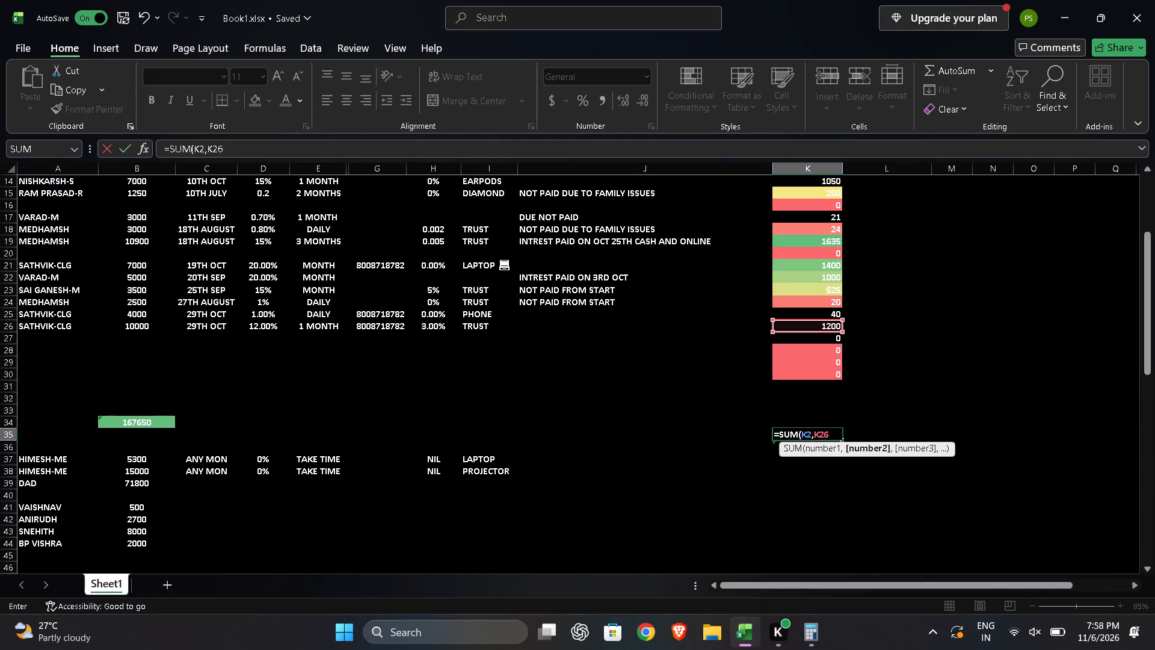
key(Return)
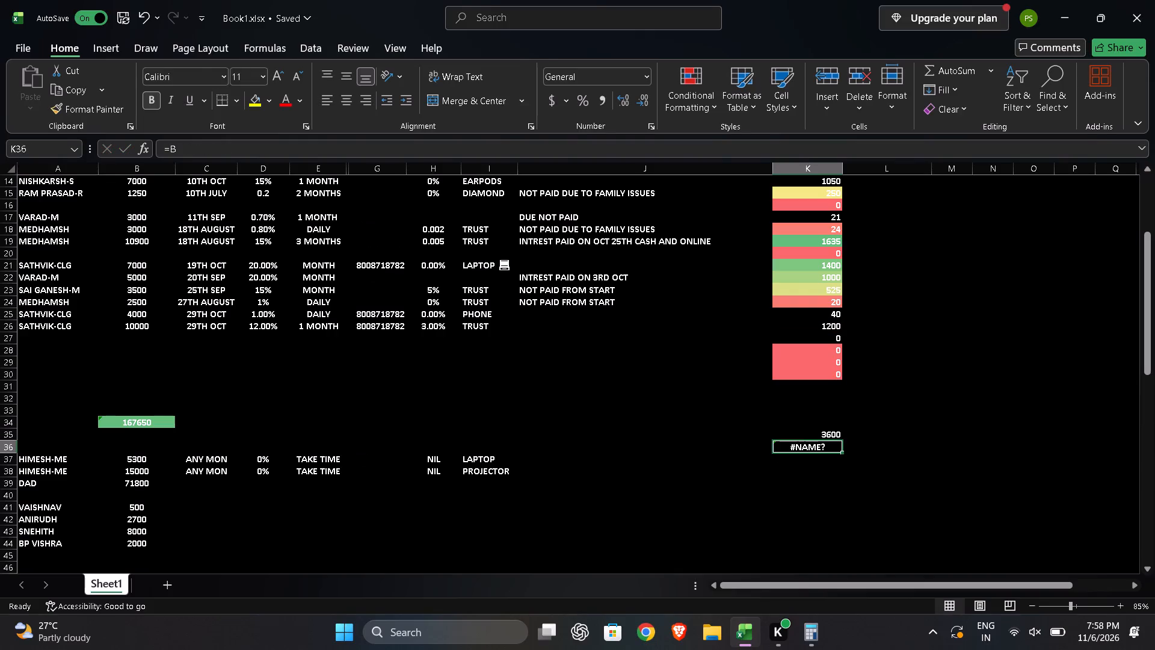
Using the range formula in B34 as reference, correct the K35 formula to =SUM(K2:K26).
double_click(158, 421)
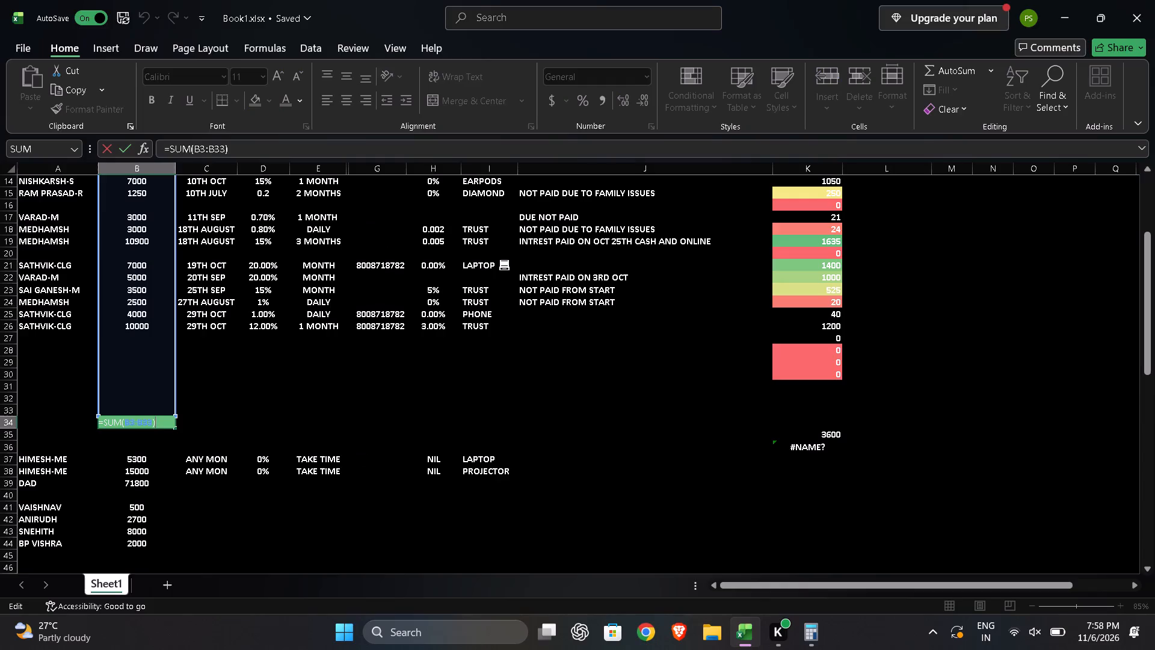
click(824, 436)
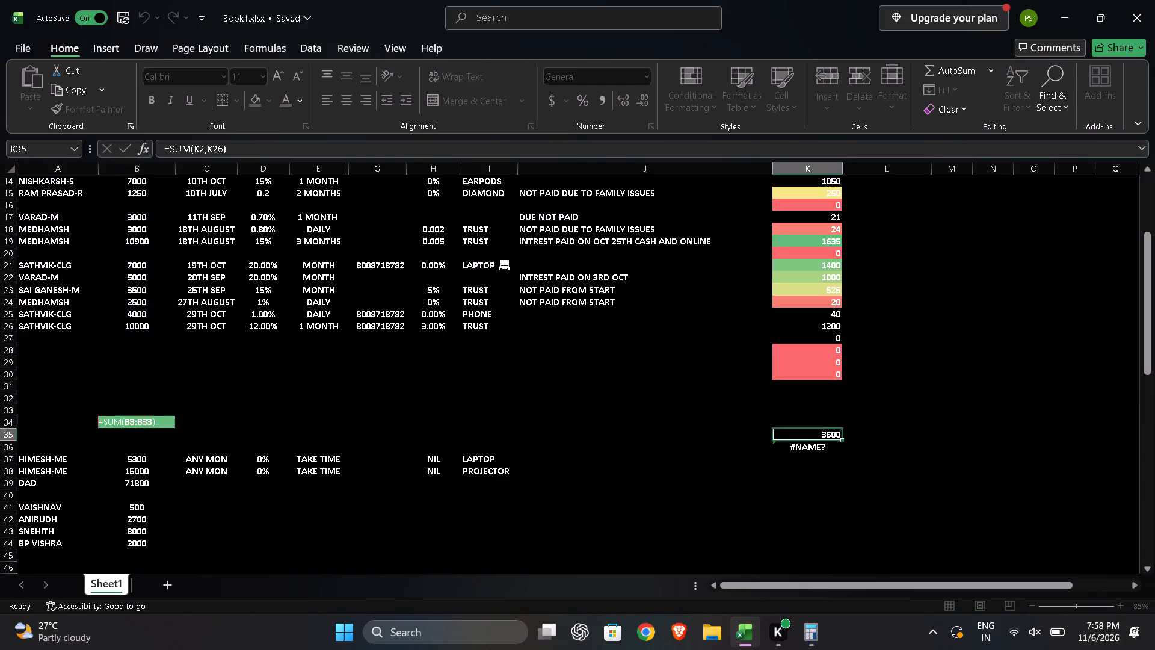
double_click(824, 436)
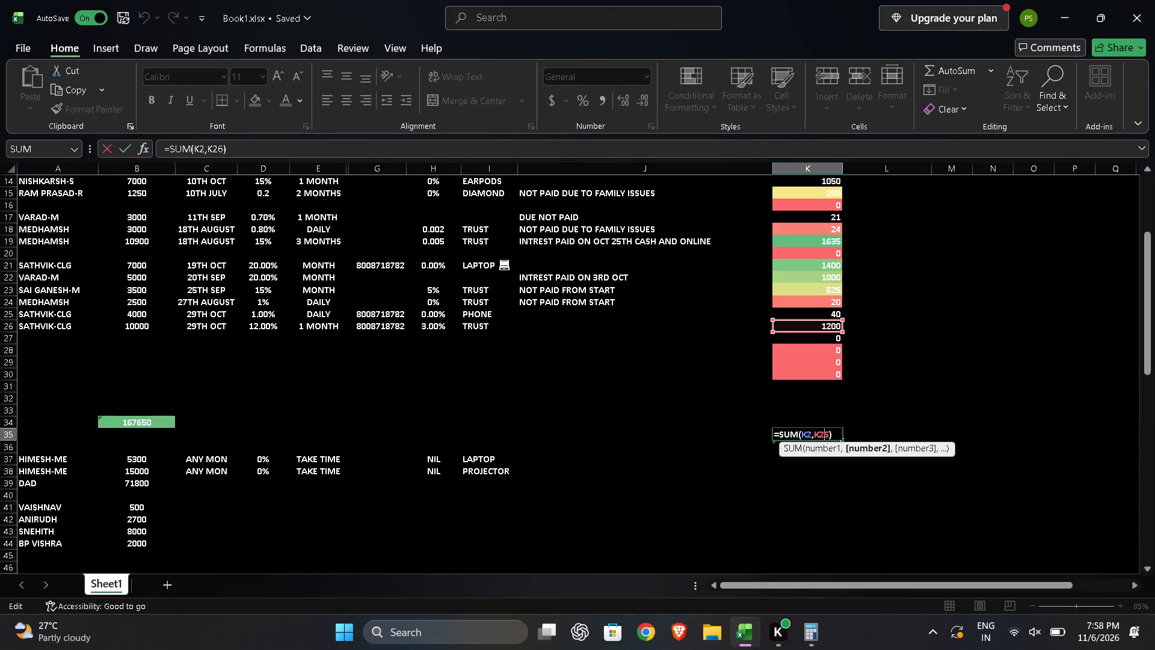
click(814, 436)
key(BackSpace)
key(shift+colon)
click(911, 424)
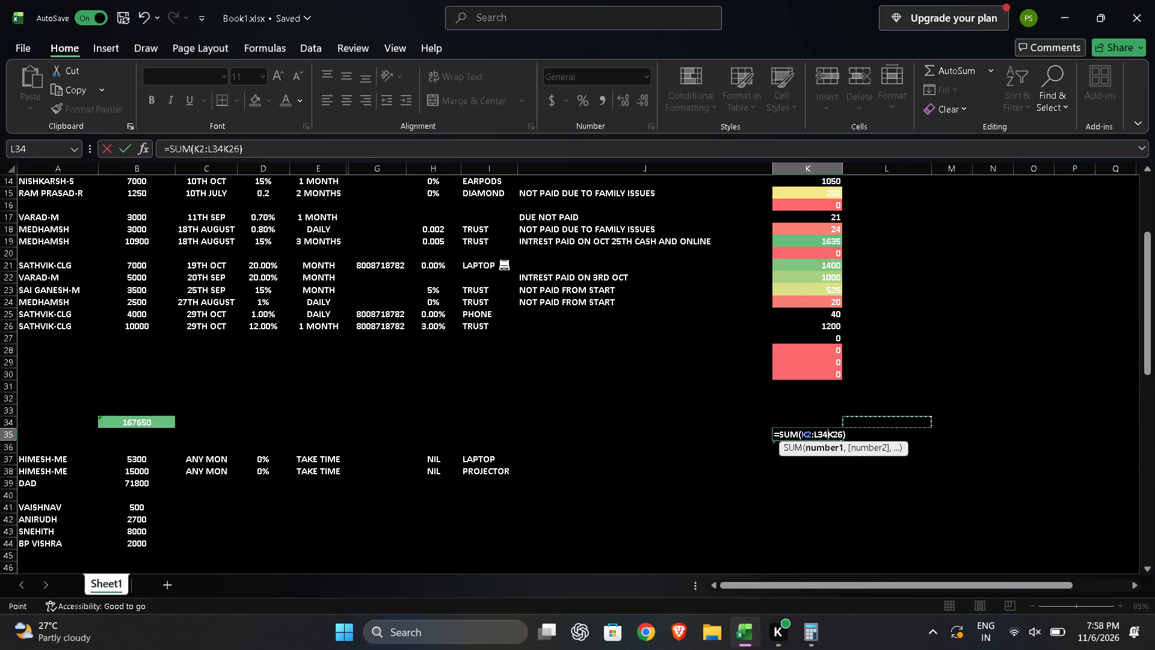
key(BackSpace)
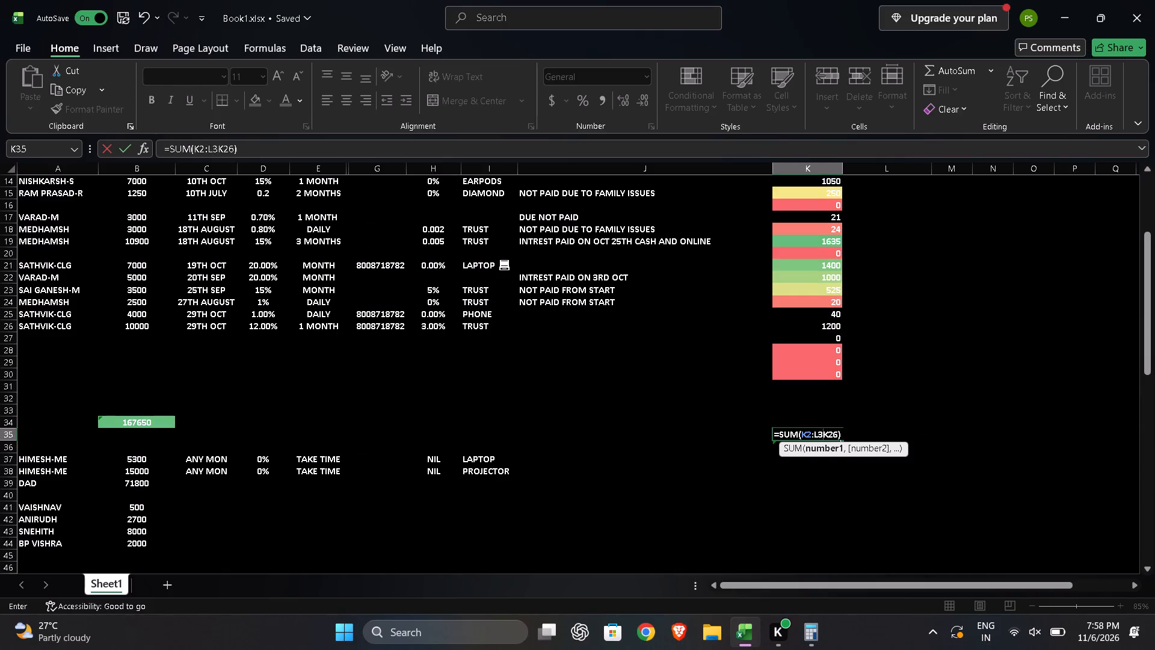
key(BackSpace)
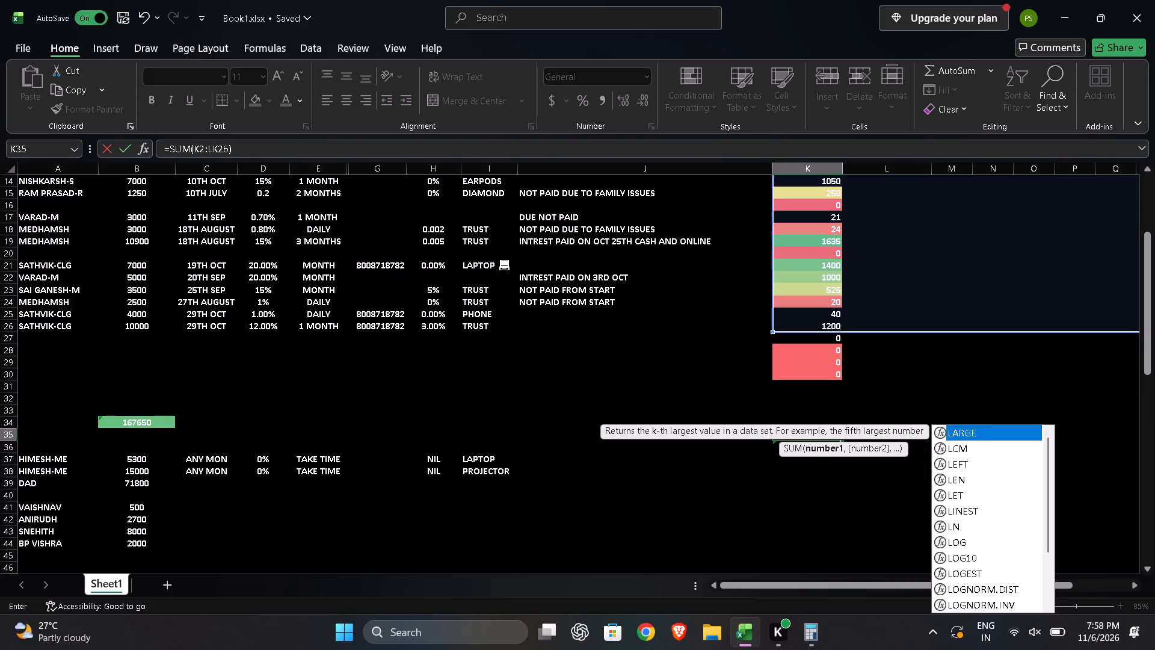
key(BackSpace)
click(881, 429)
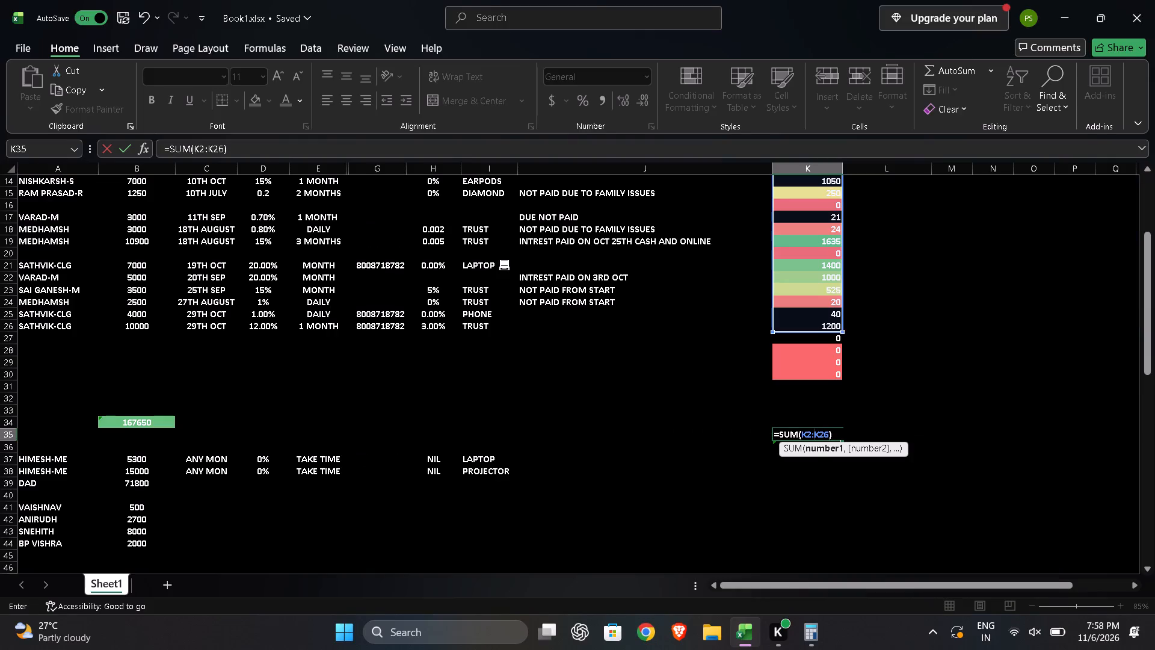
key(Return)
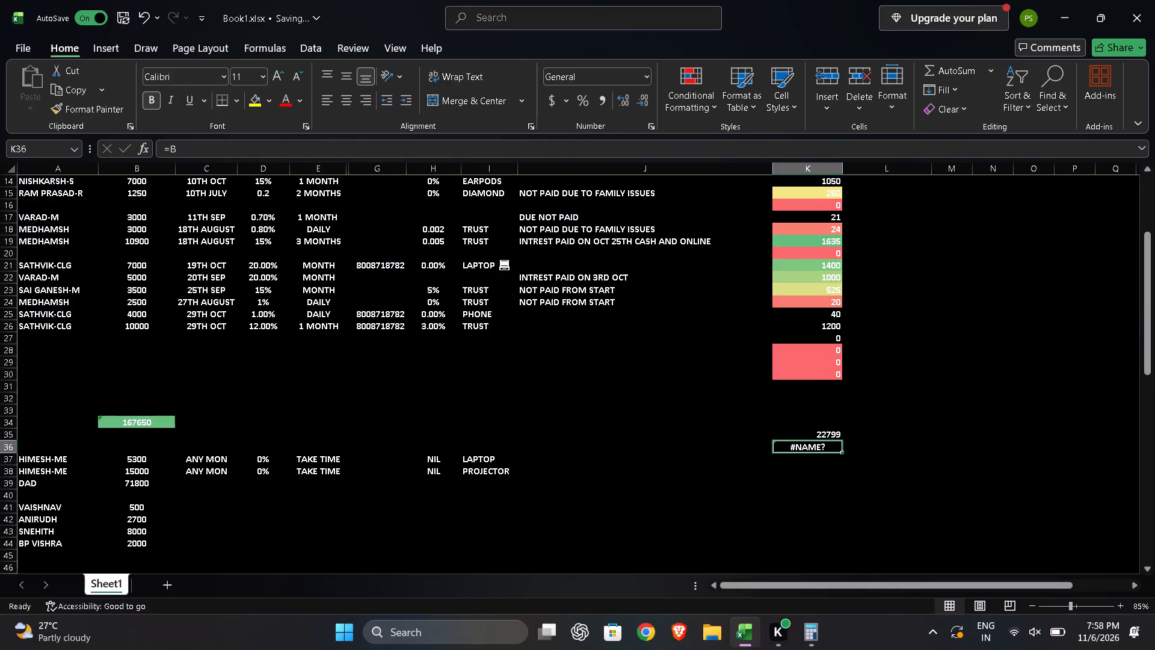
click(790, 427)
click(802, 432)
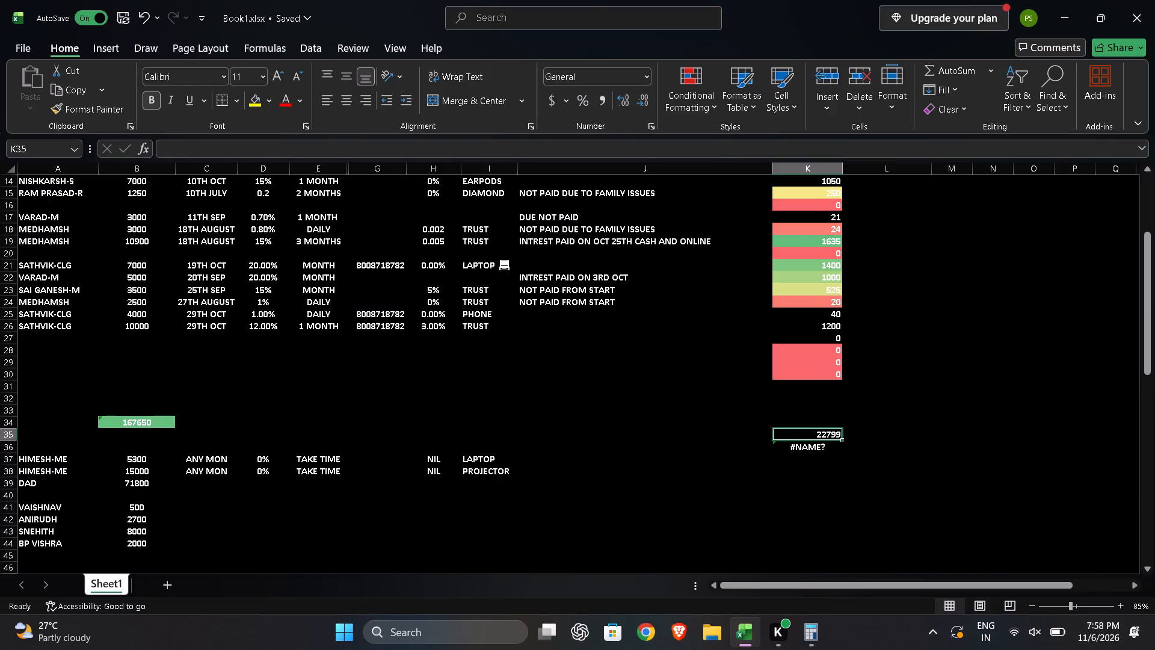
Extend the given-amount total in B34 to include the first loan, making the formula =SUM(B2:B33).
scroll(265, 415, up, 2)
scroll(265, 415, down, 4)
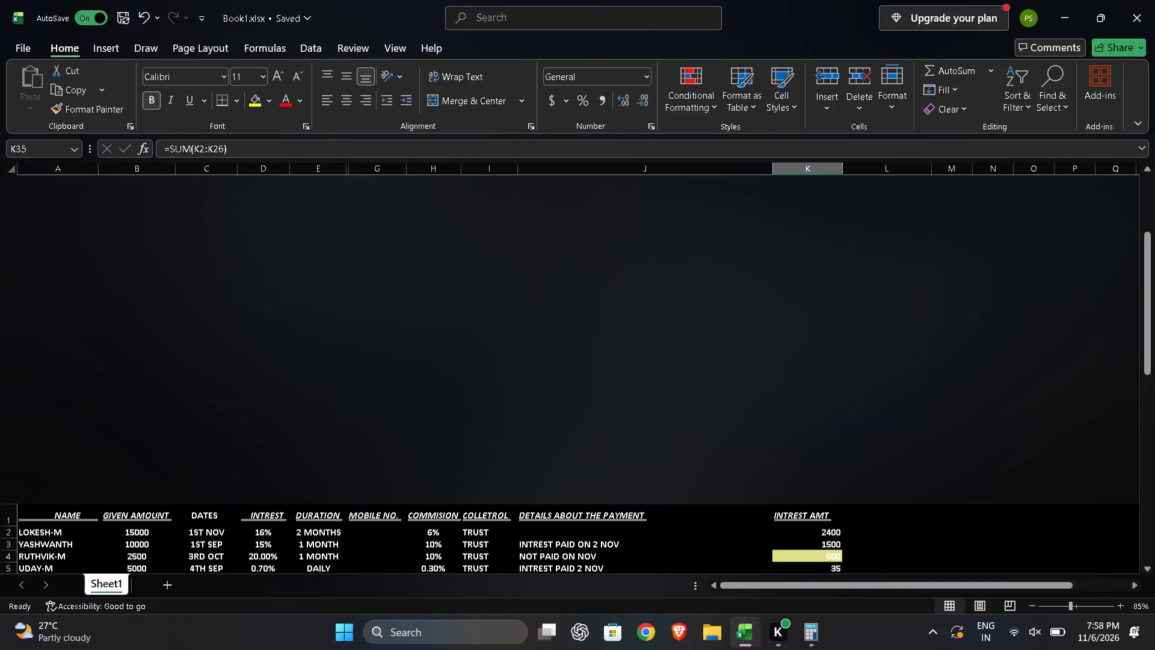
scroll(265, 415, down, 1)
scroll(265, 415, up, 2)
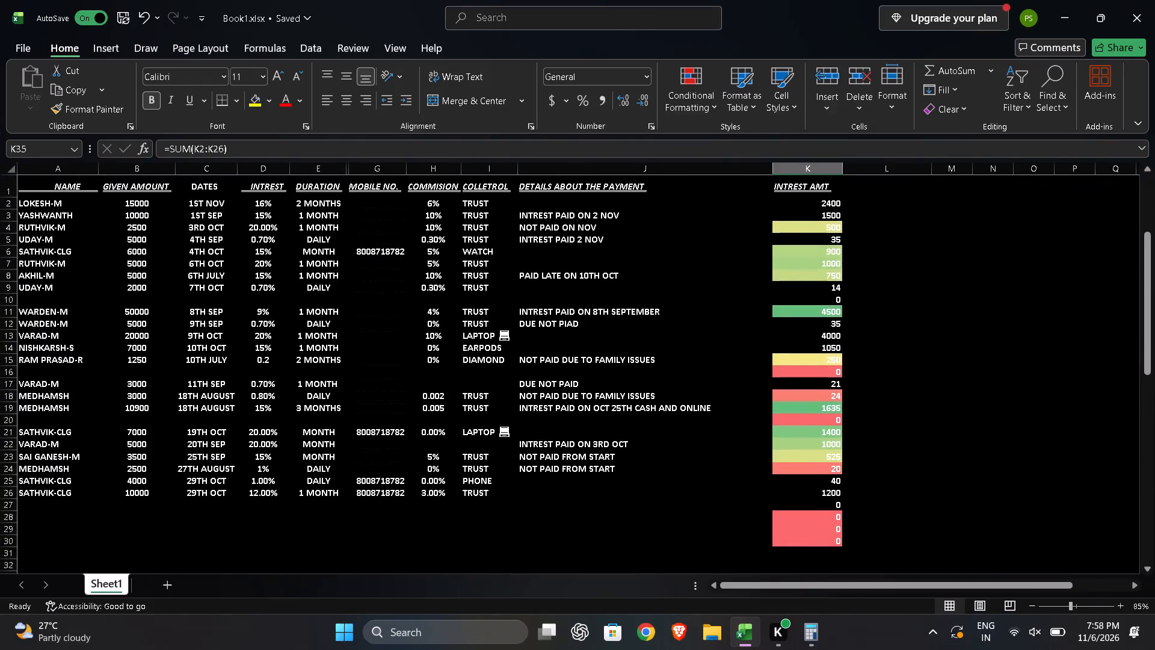
scroll(135, 515, down, 2)
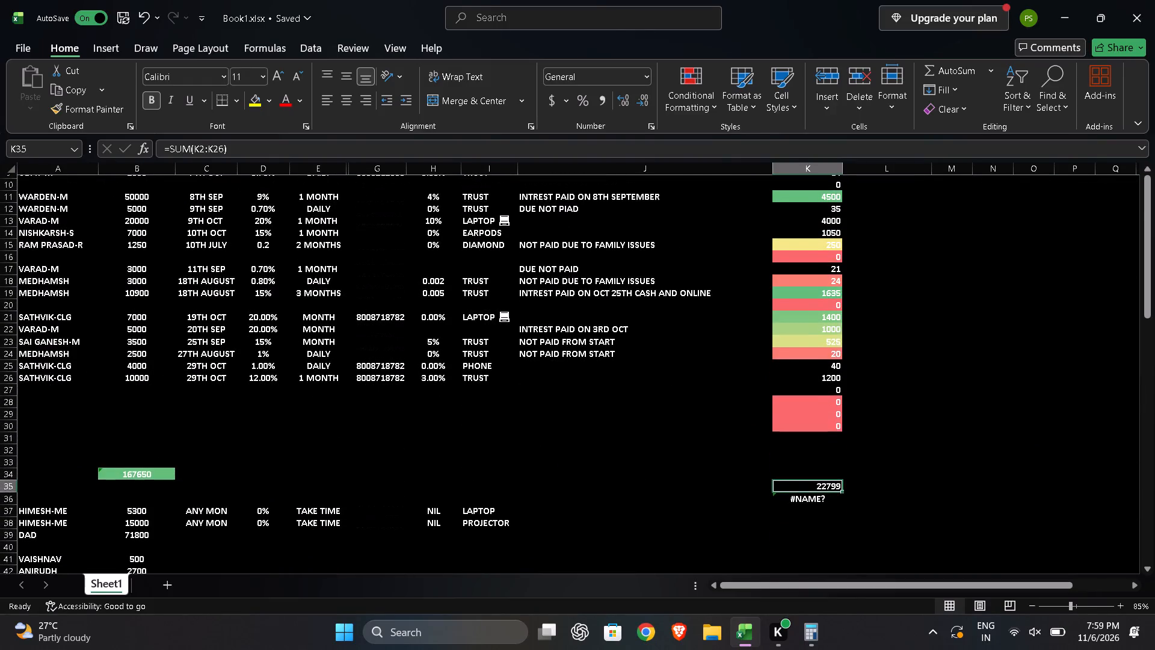
double_click(150, 472)
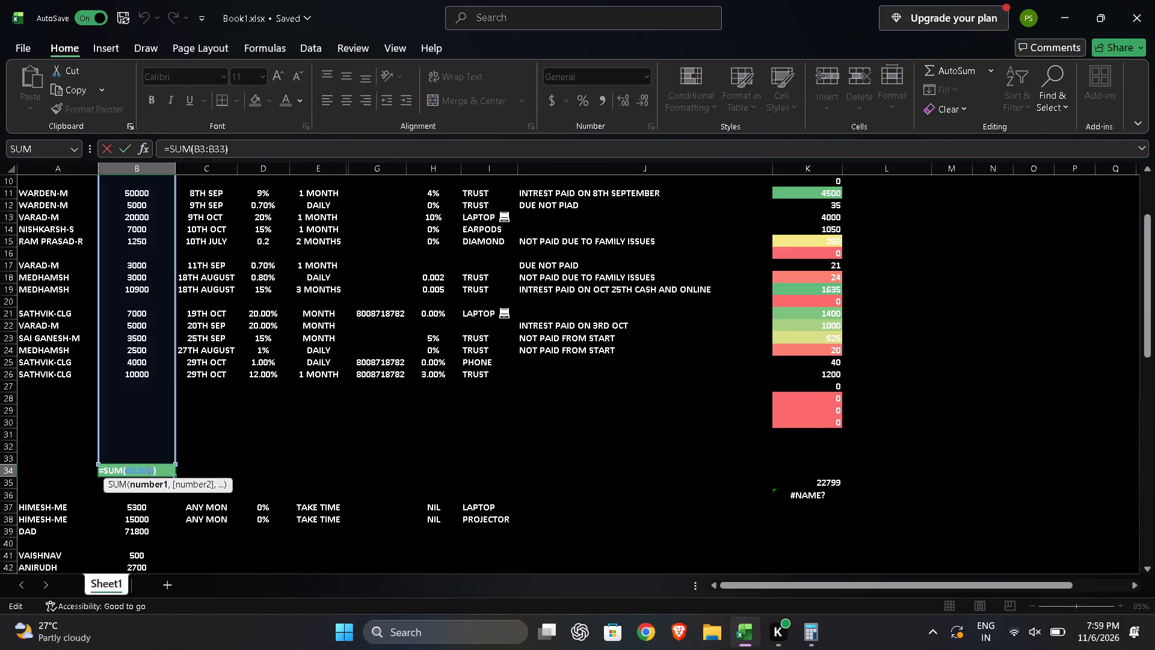
click(134, 473)
key(BackSpace)
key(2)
click(219, 468)
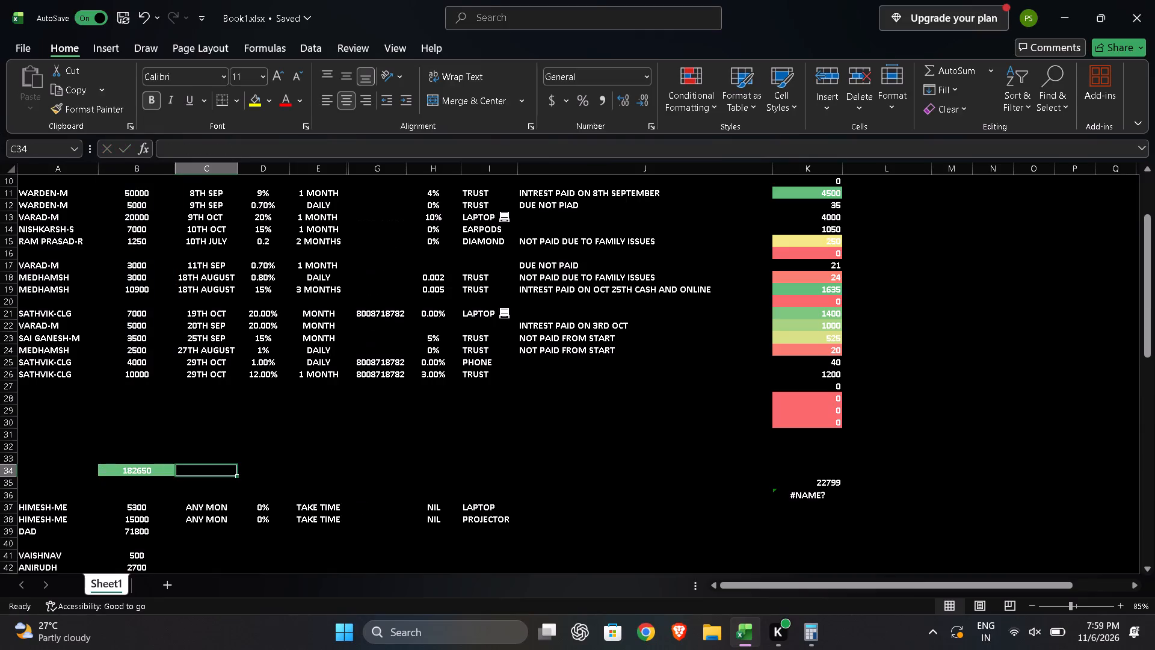
Review the loan list together with the given-amount total in B34 and the interest total in K35.
scroll(202, 425, up, 1)
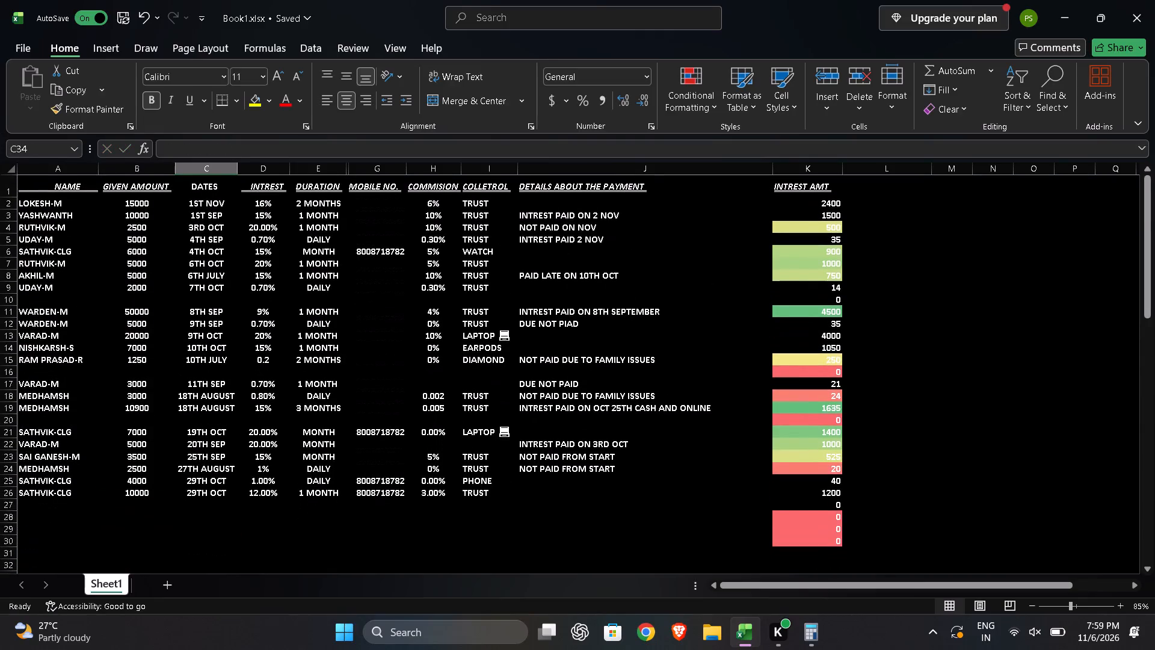
scroll(207, 409, down, 2)
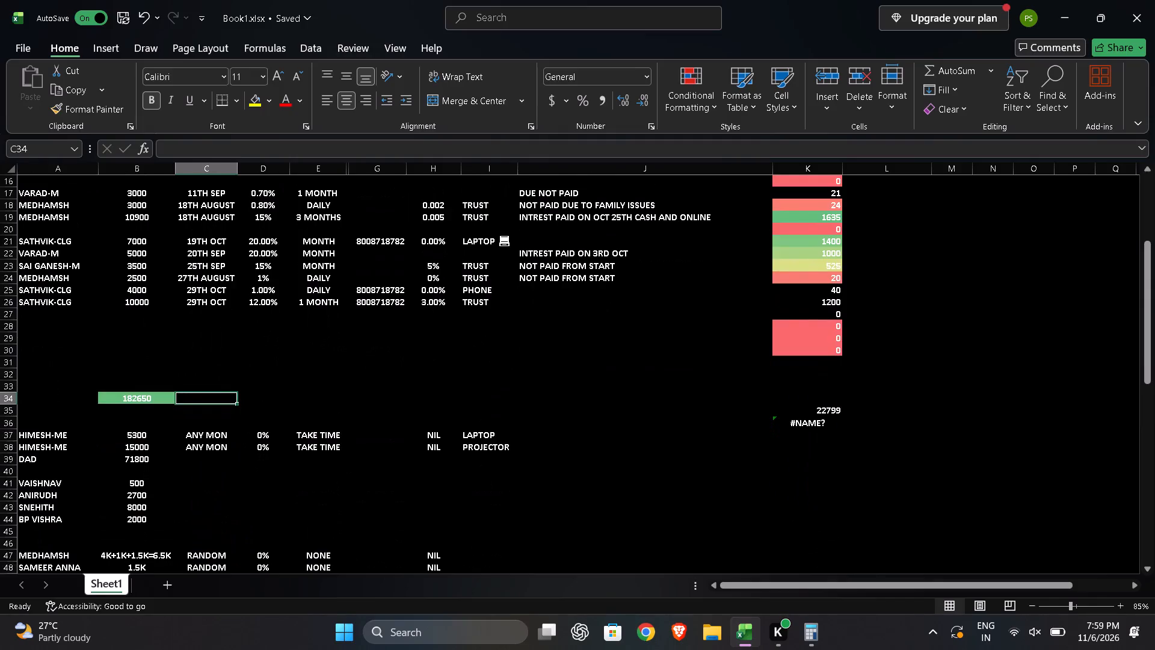
scroll(207, 409, up, 1)
scroll(207, 409, down, 1)
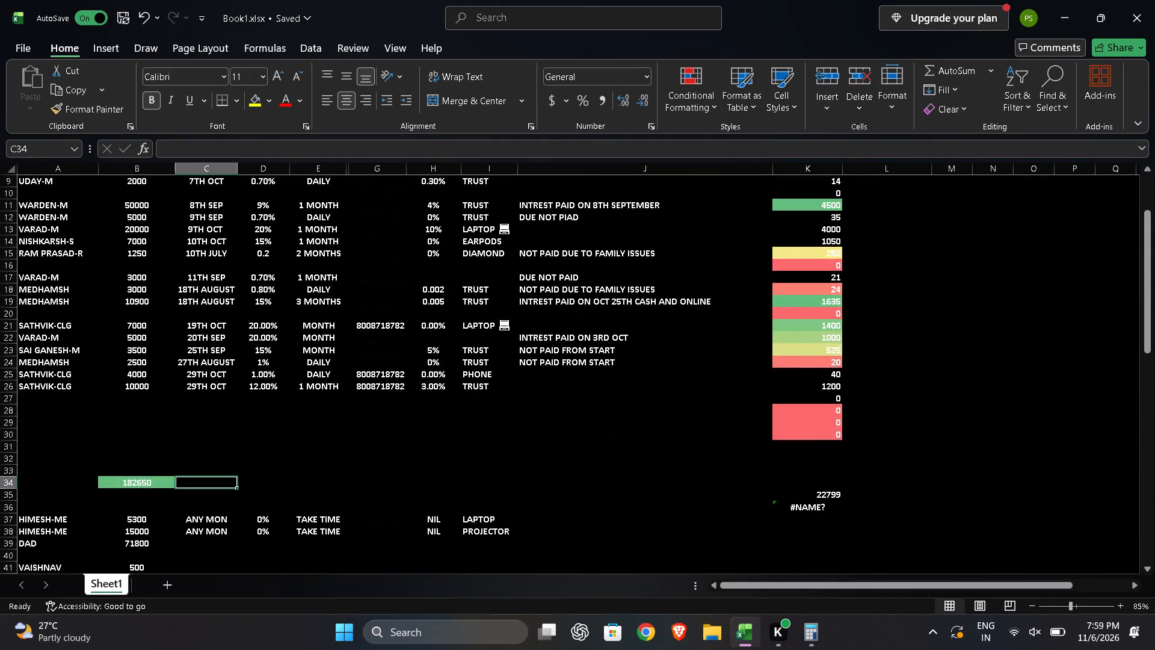
scroll(207, 409, up, 1)
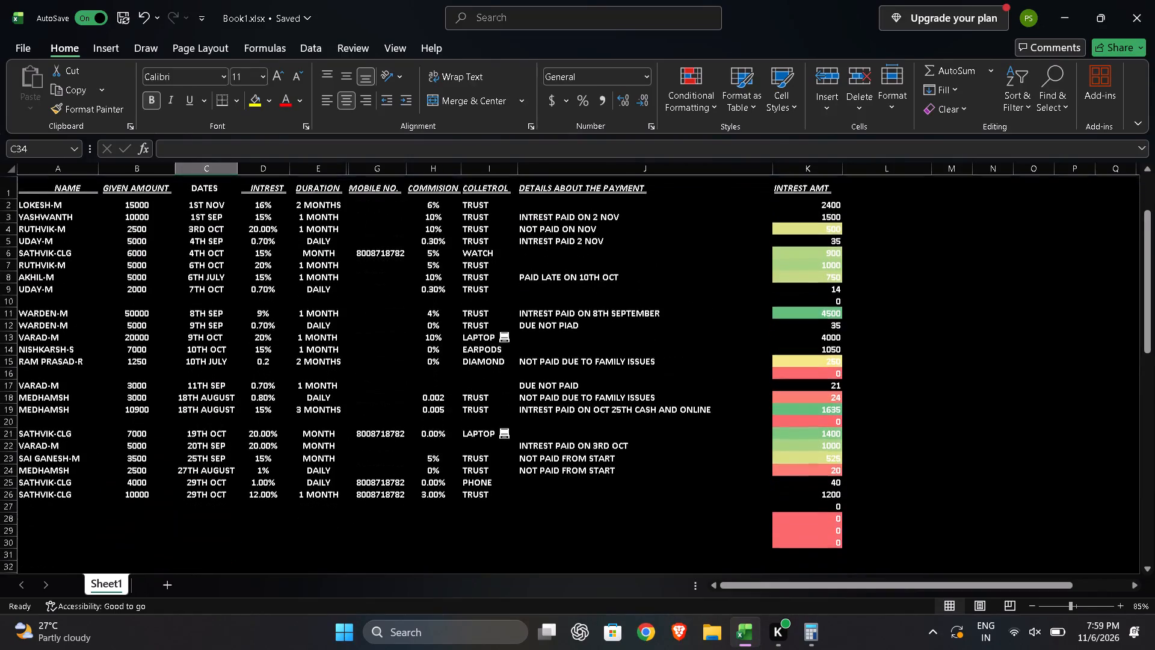
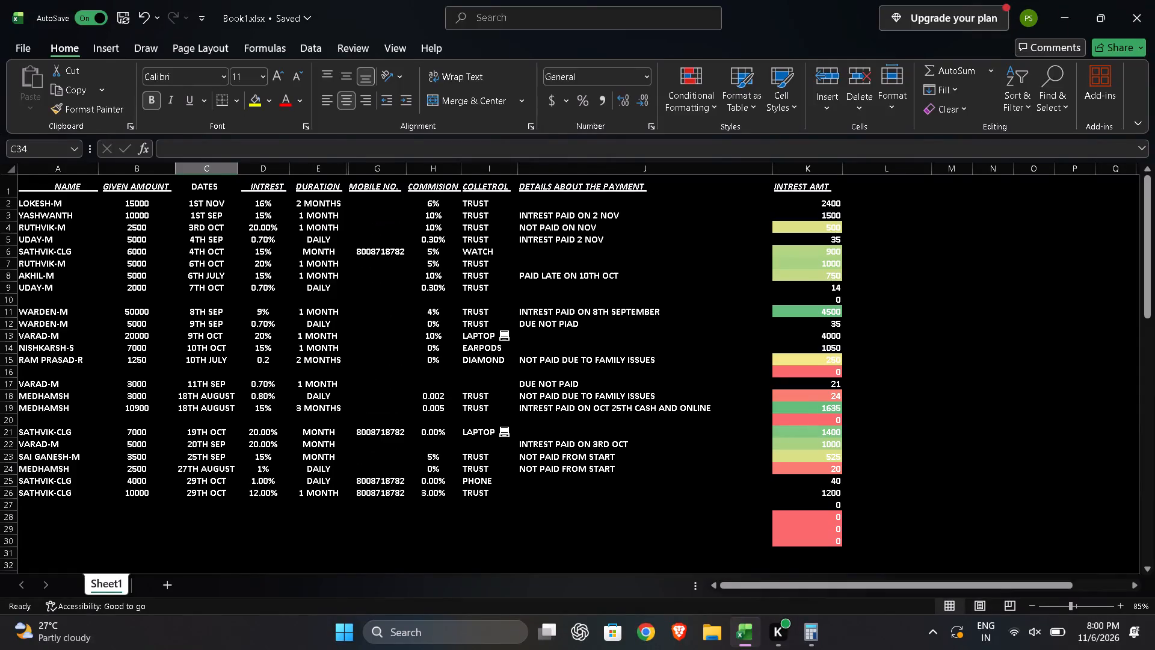
Check the blank row 16 cell by cell, from the name column across to the payment details.
click(184, 379)
click(0, 370)
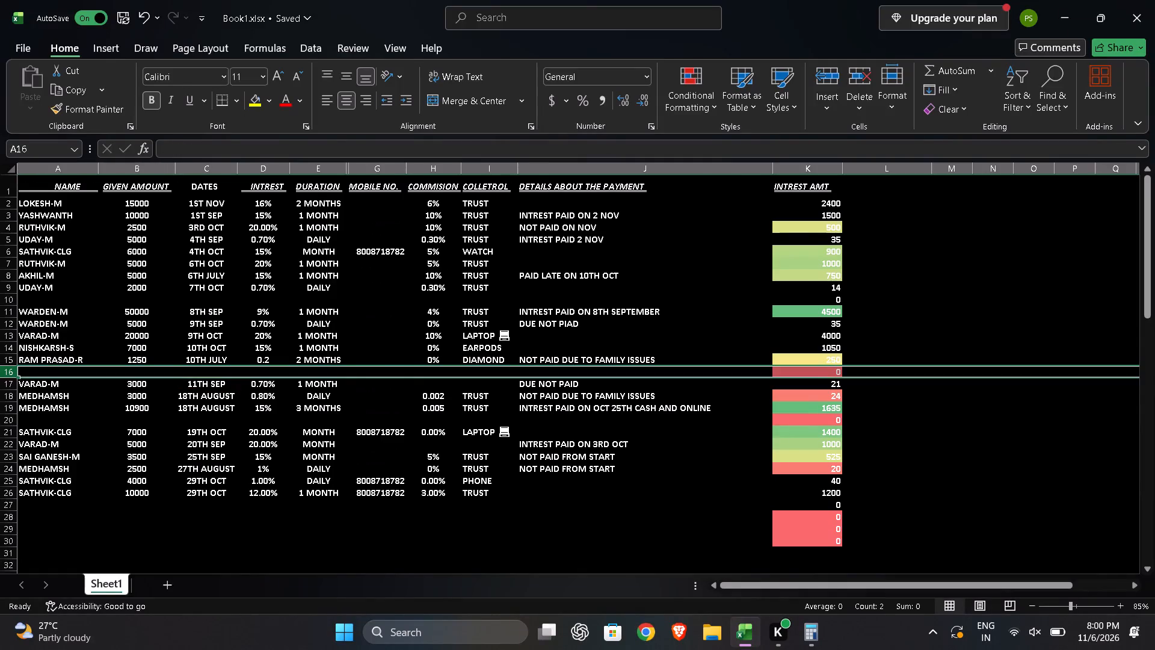
drag(68, 373, 126, 374)
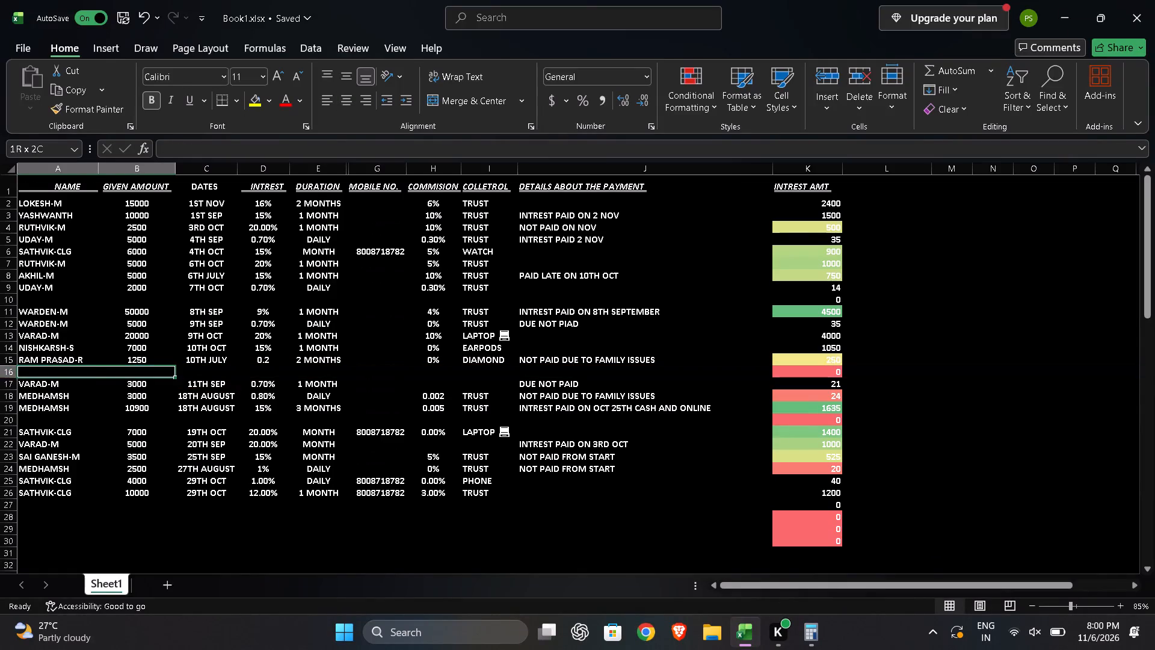
drag(126, 374, 126, 373)
click(126, 373)
click(207, 373)
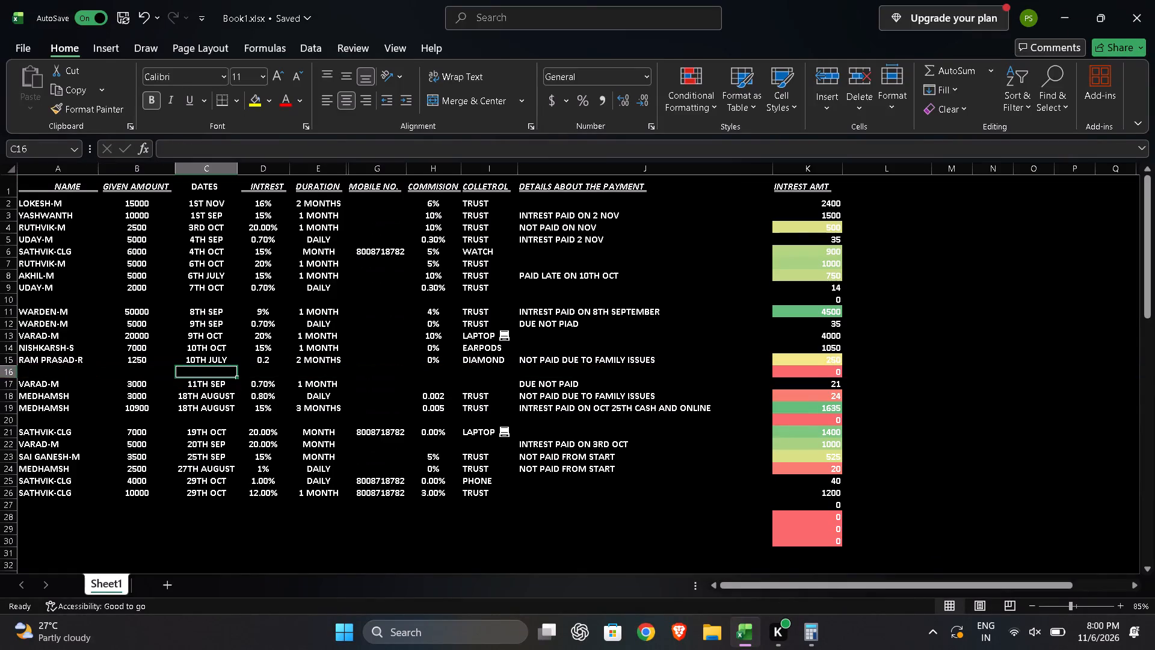
drag(267, 373, 311, 373)
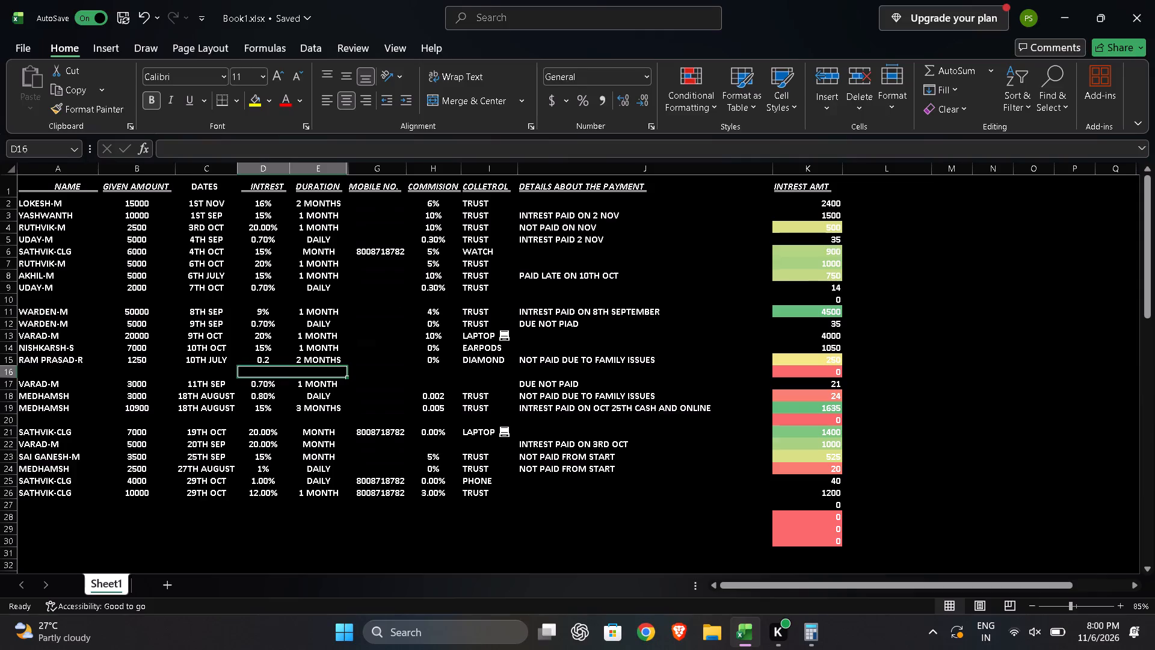
click(311, 373)
click(354, 371)
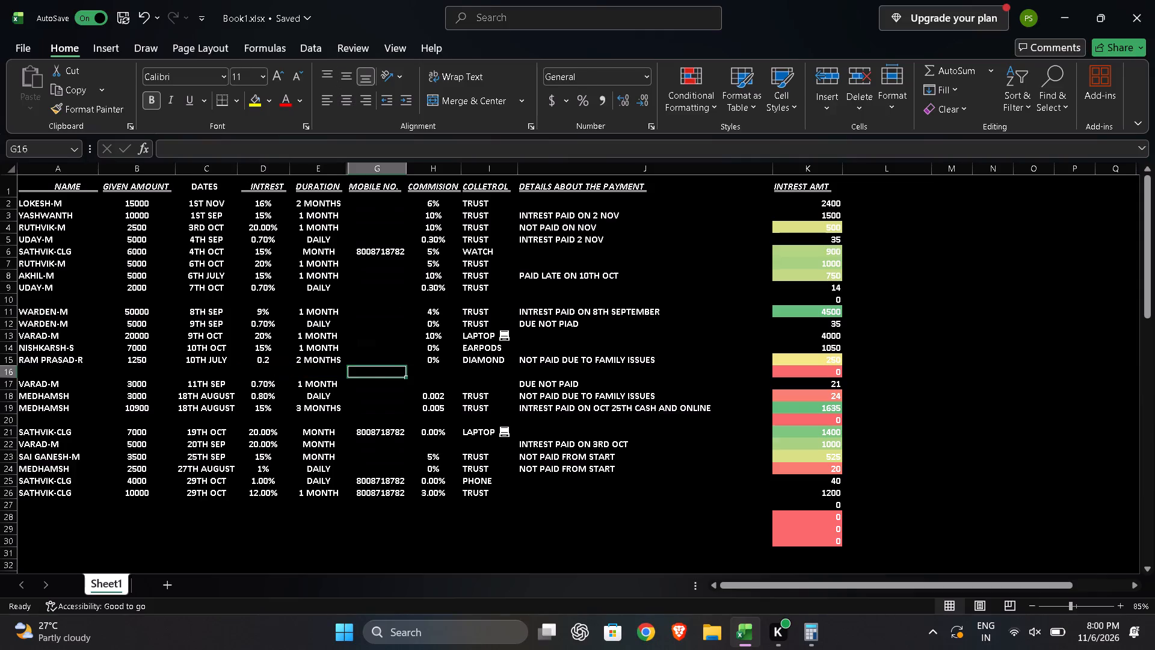
drag(439, 371, 489, 373)
click(489, 373)
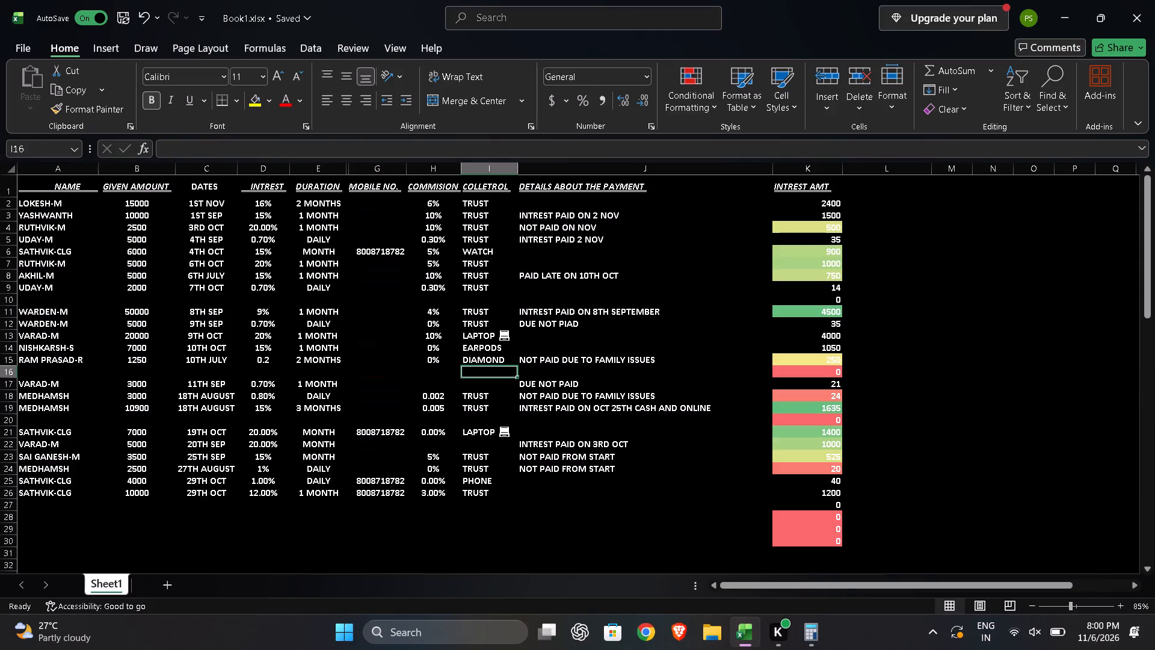
click(535, 373)
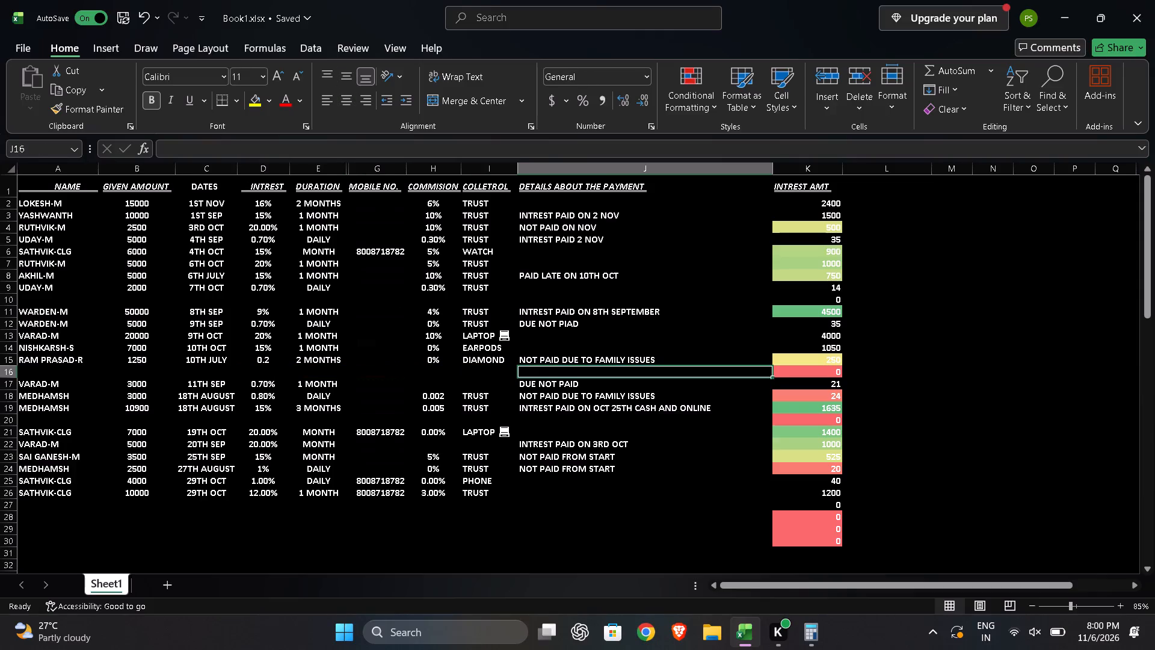
scroll(306, 494, up, 1)
Lock the computer.
key(super+l)
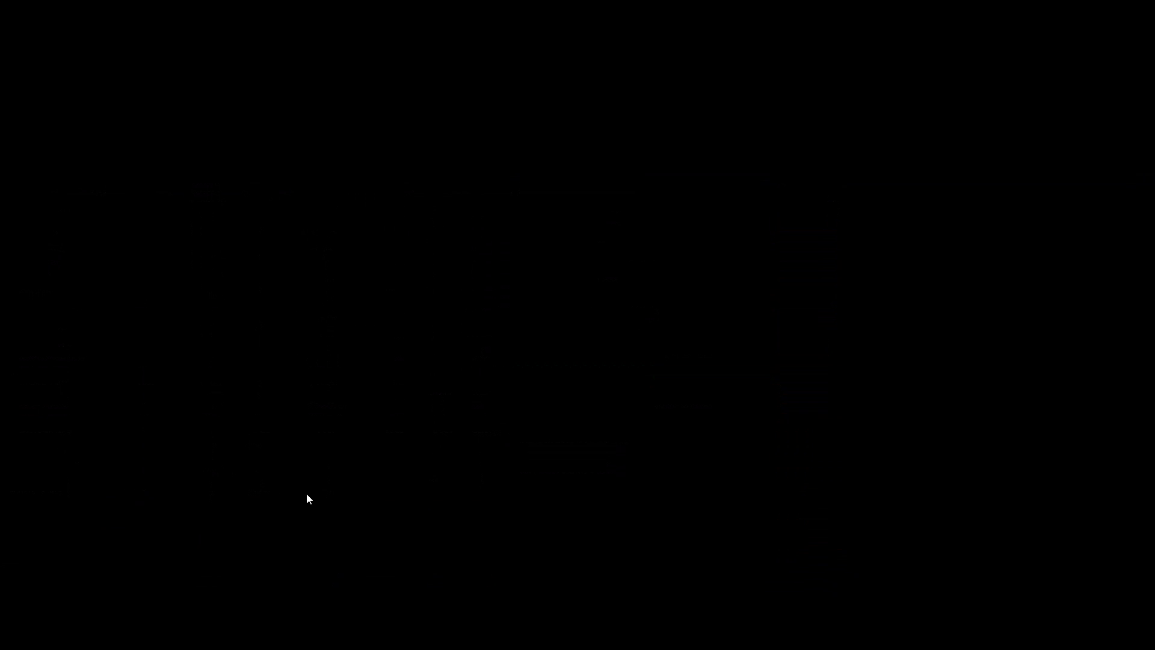